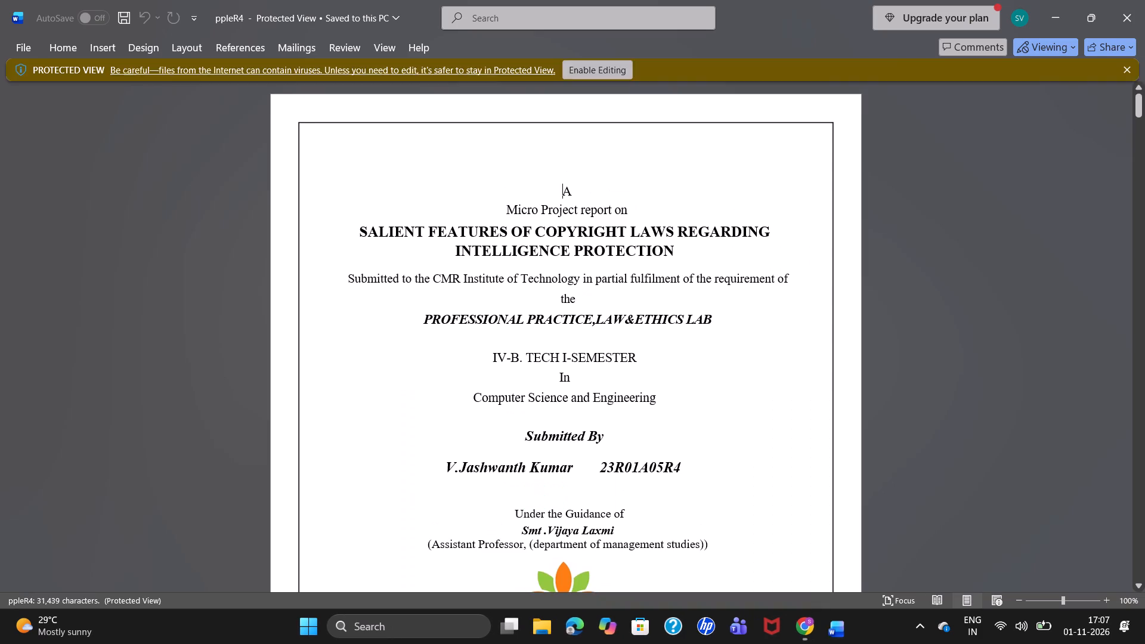
# Enable editing of the protected micro project report.
pyautogui.scroll(-1, 617, 467)
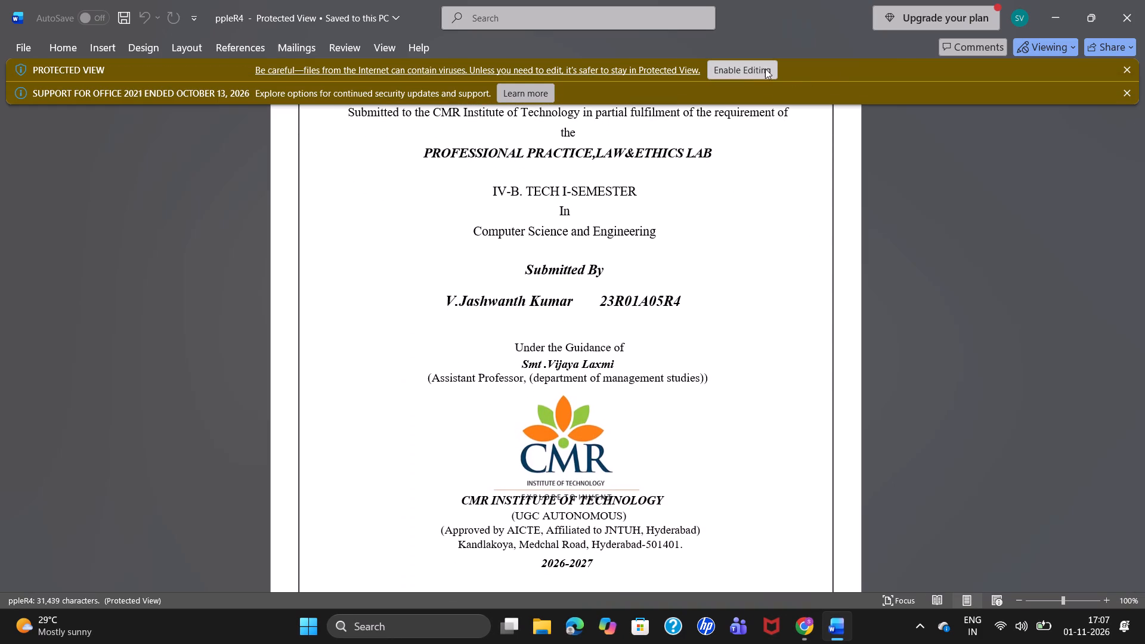
pyautogui.click(753, 69)
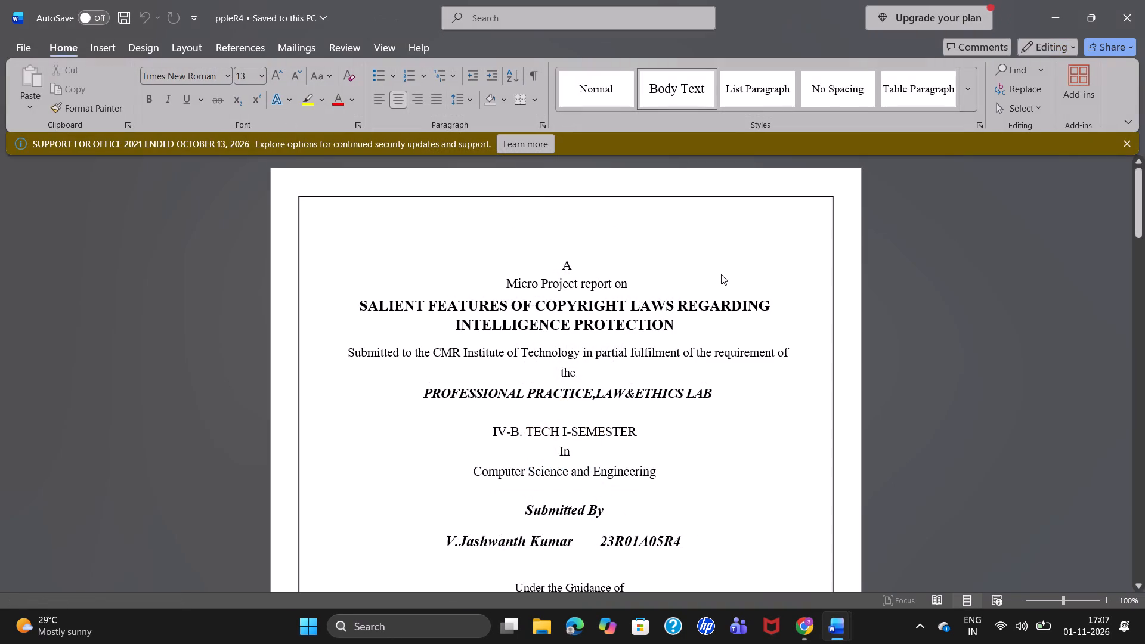
# Start inserting a text box on the certificate page with the faculty signature block.
pyautogui.scroll(-7, 721, 274)
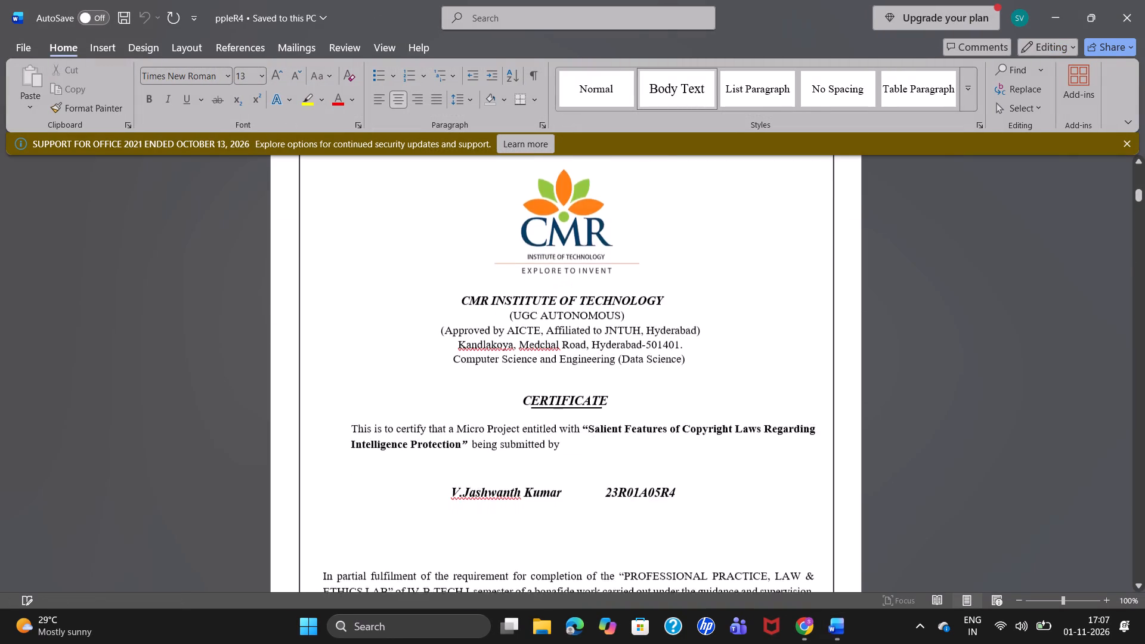
pyautogui.scroll(-3, 721, 274)
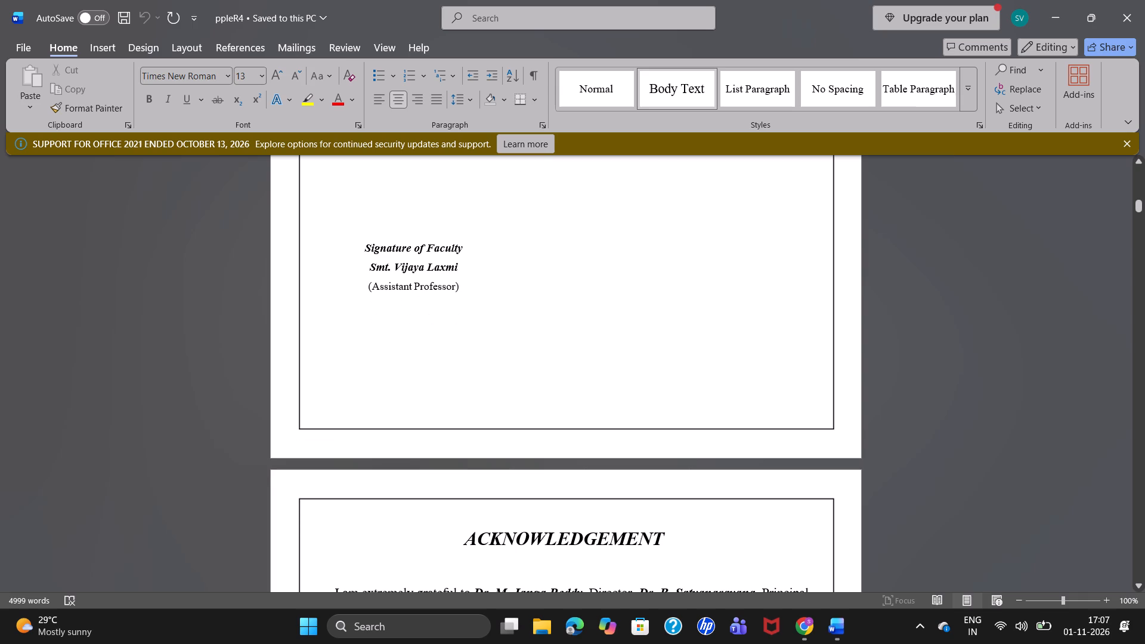
pyautogui.click(109, 46)
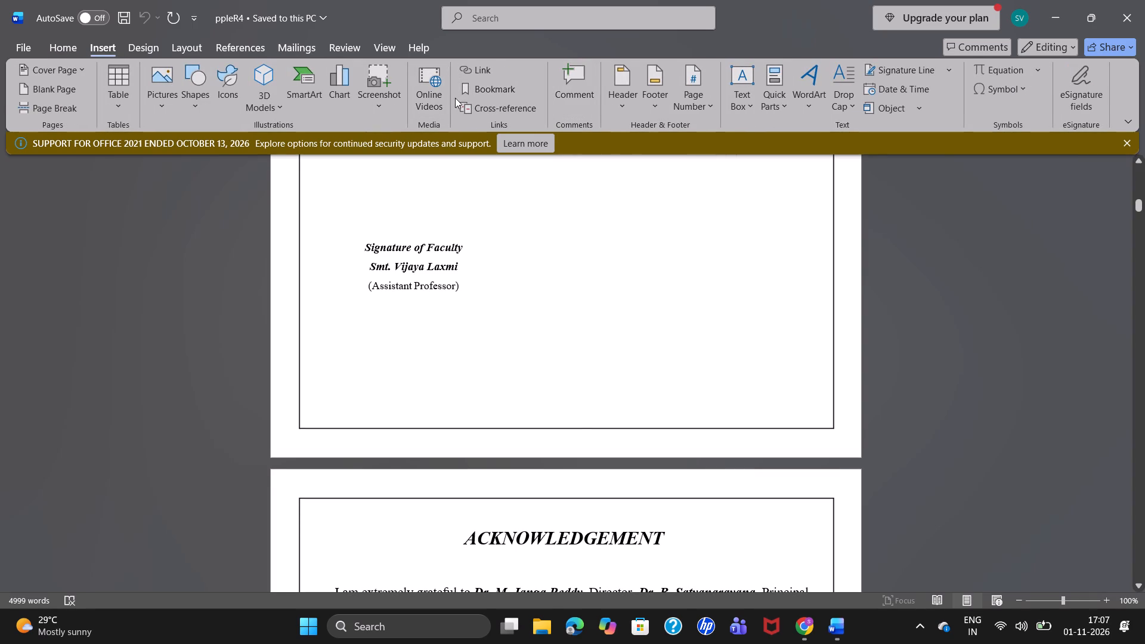
pyautogui.click(729, 86)
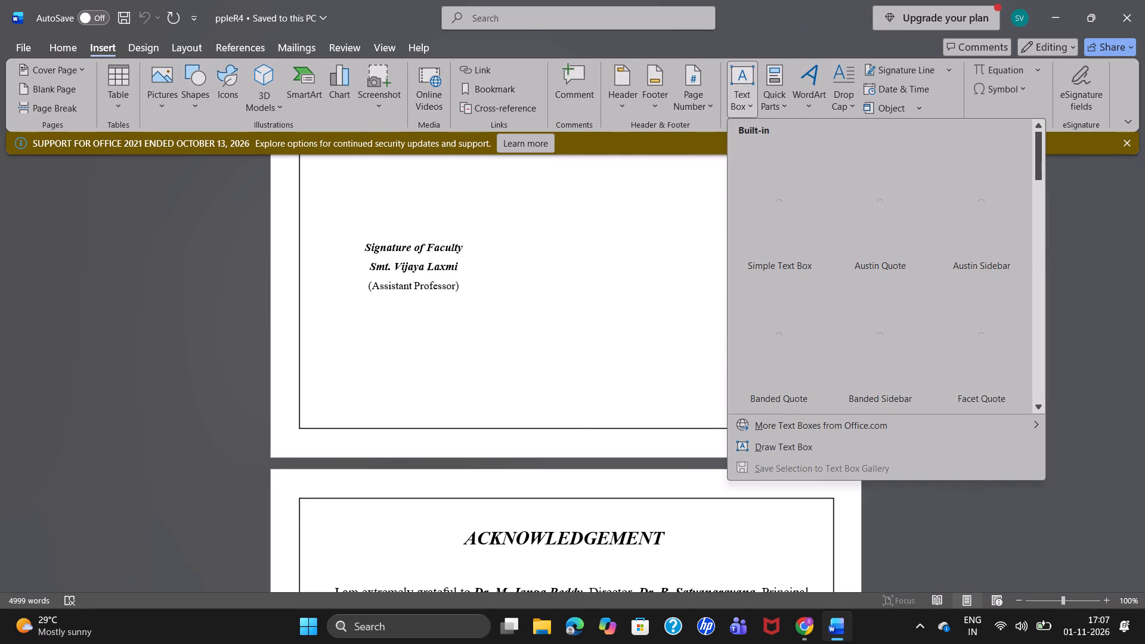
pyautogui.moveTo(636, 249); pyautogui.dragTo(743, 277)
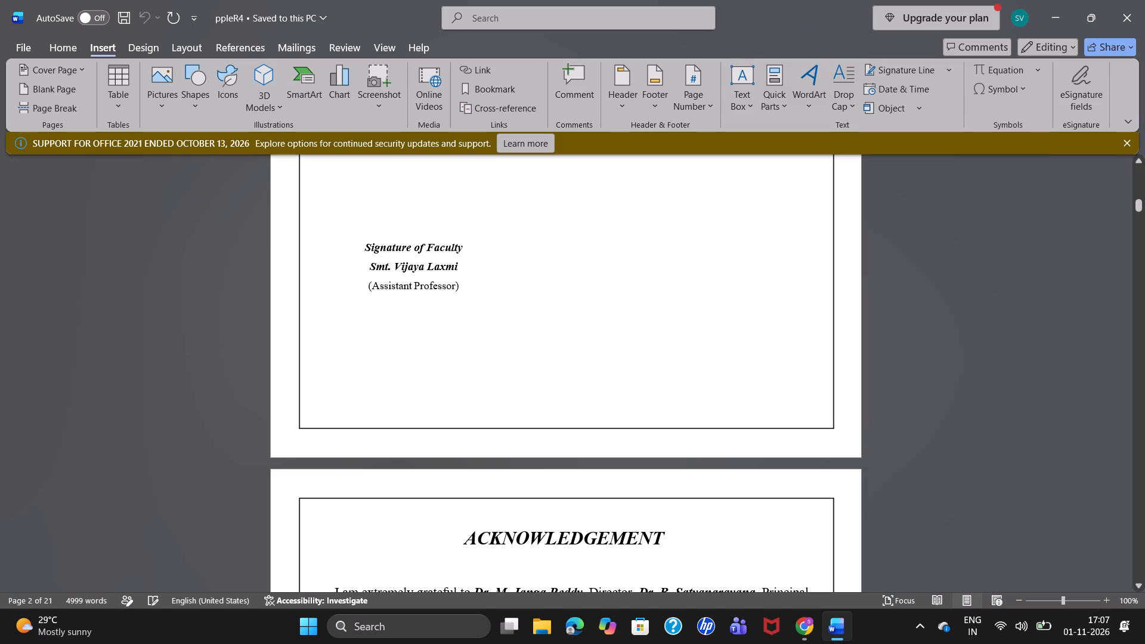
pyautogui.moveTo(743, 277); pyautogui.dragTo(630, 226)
# Move the certificate page's border frame, together with the CMR logo, slightly right and down on the page.
pyautogui.moveTo(623, 240); pyautogui.dragTo(725, 293)
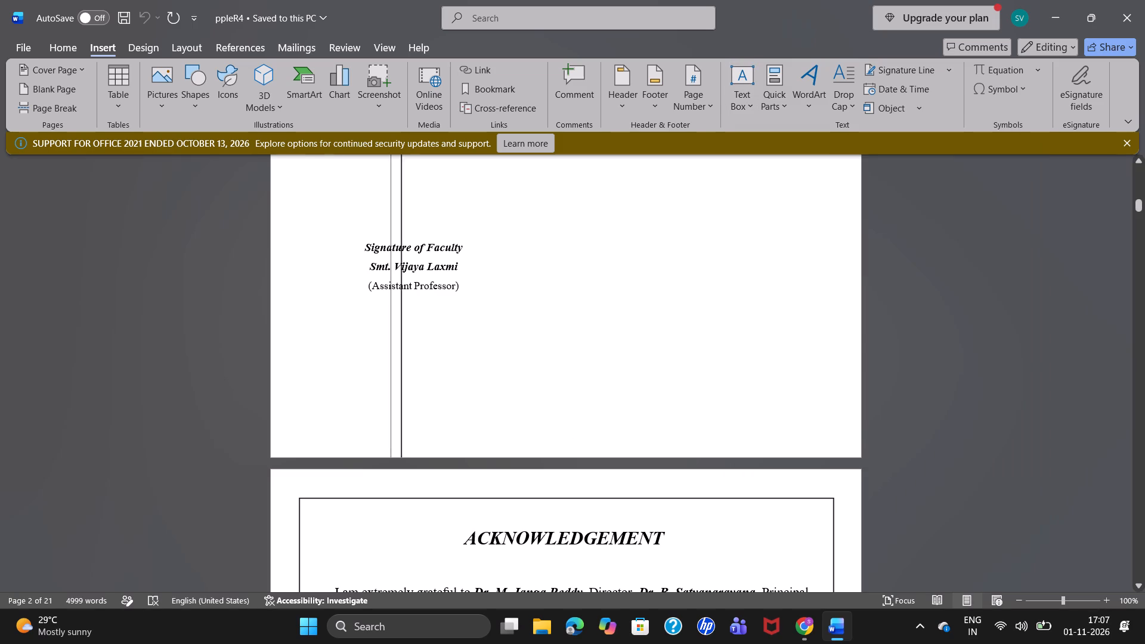
pyautogui.moveTo(725, 293); pyautogui.dragTo(642, 281)
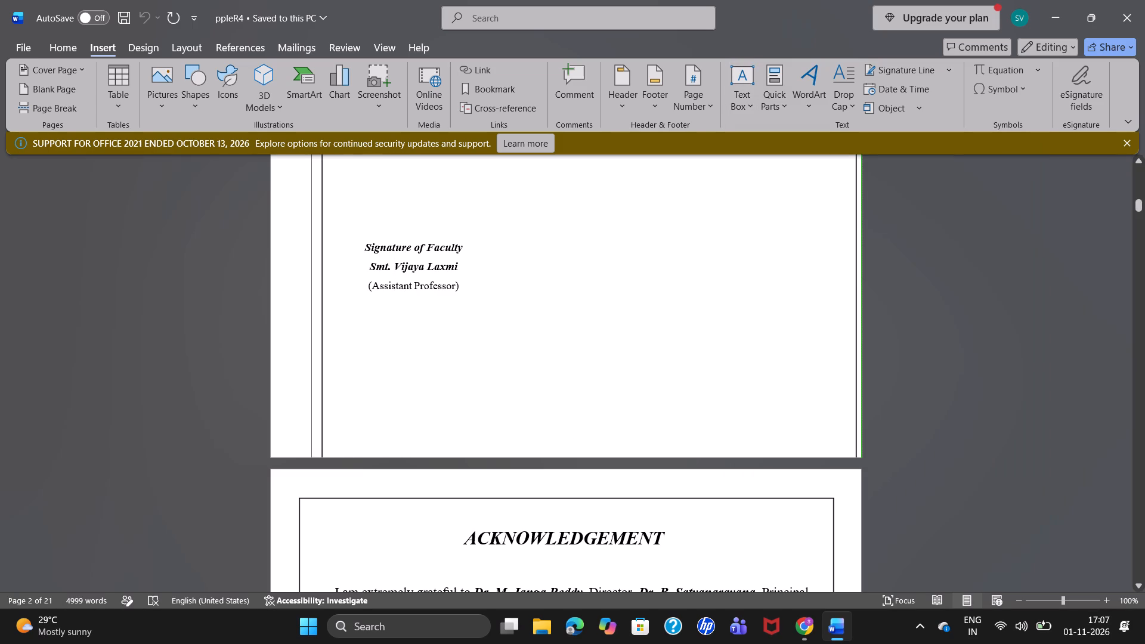
pyautogui.moveTo(642, 281); pyautogui.dragTo(622, 304)
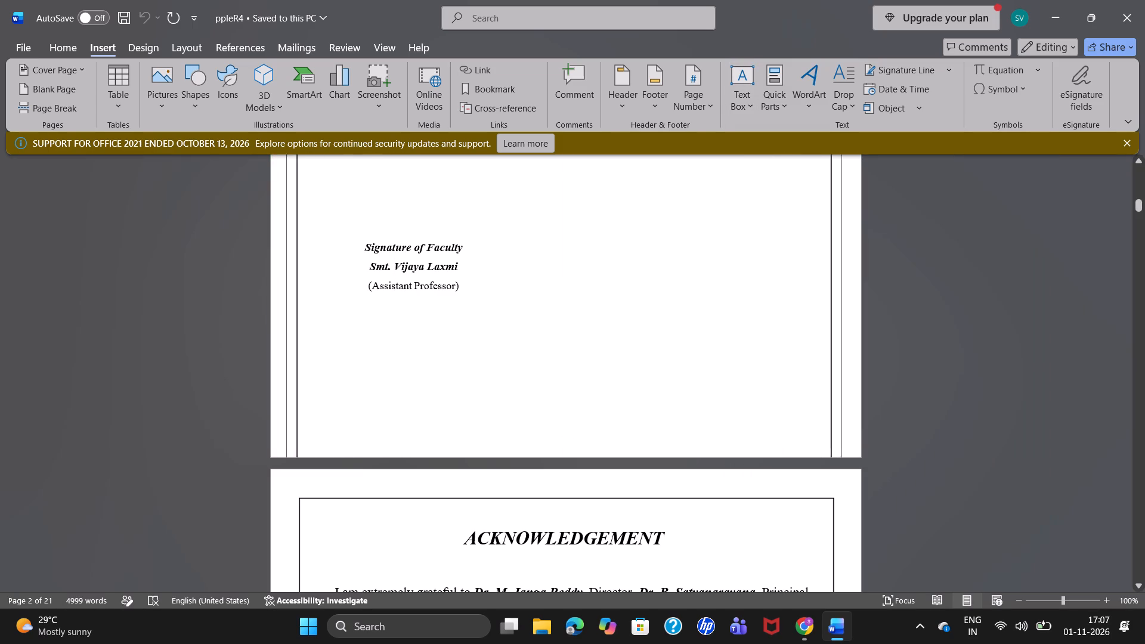
pyautogui.moveTo(622, 304); pyautogui.dragTo(641, 305)
pyautogui.press('Escape')
pyautogui.press('Escape')
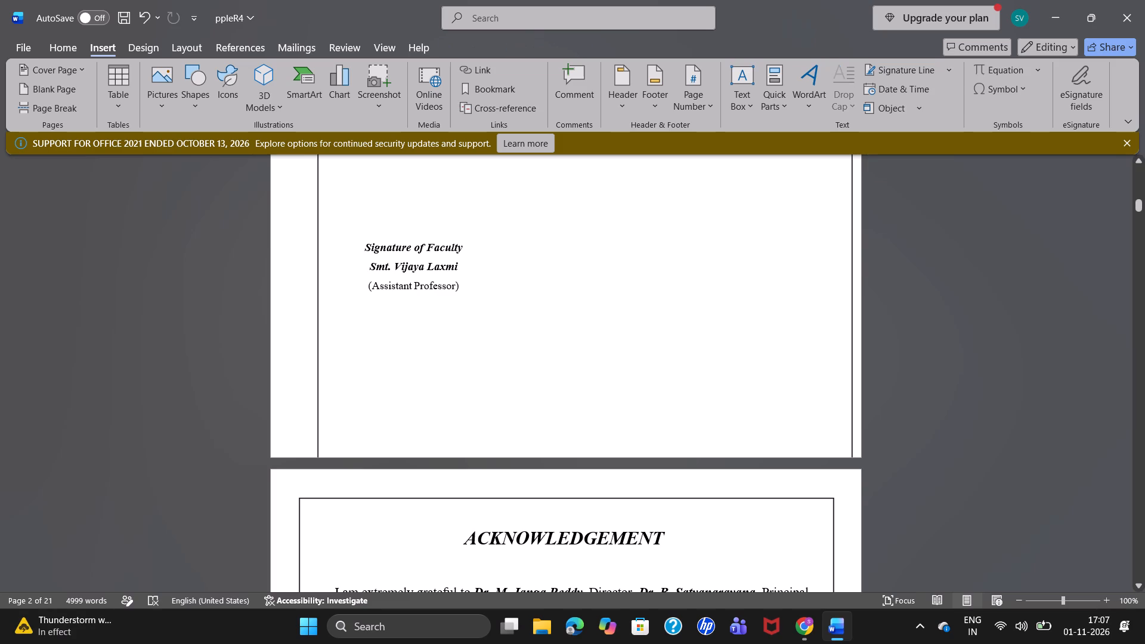
pyautogui.scroll(3, 641, 305)
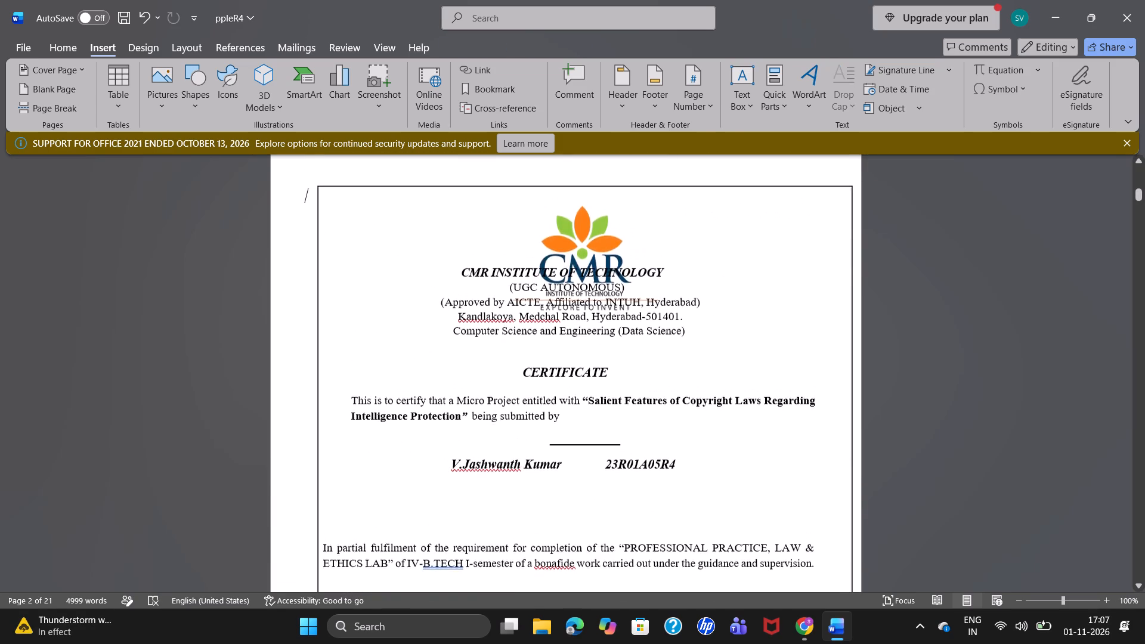
pyautogui.scroll(1, 641, 305)
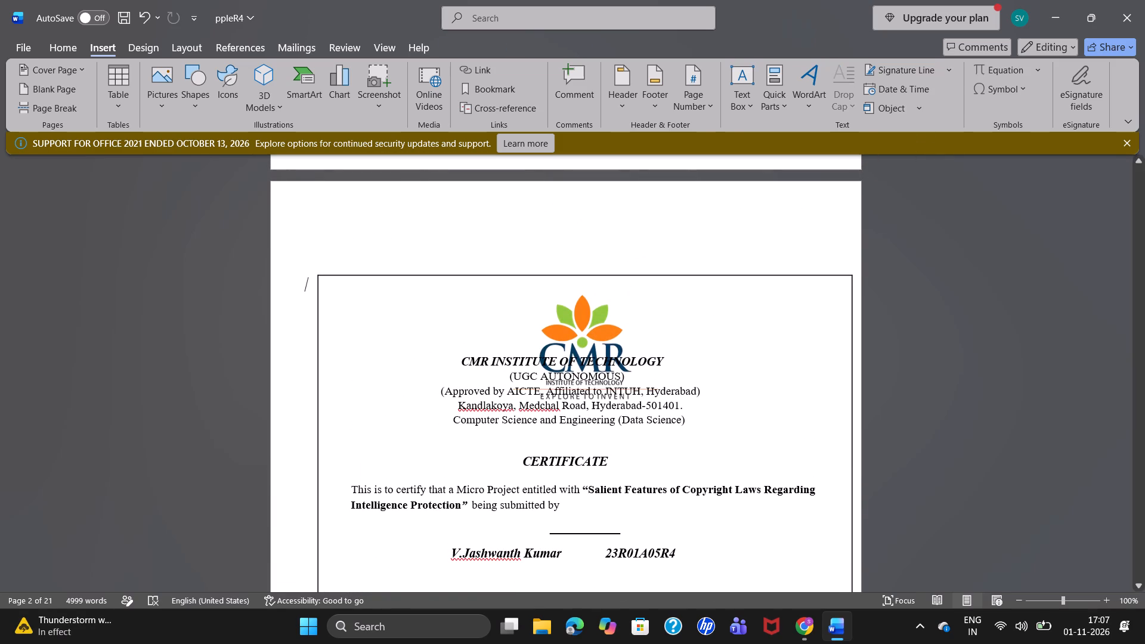
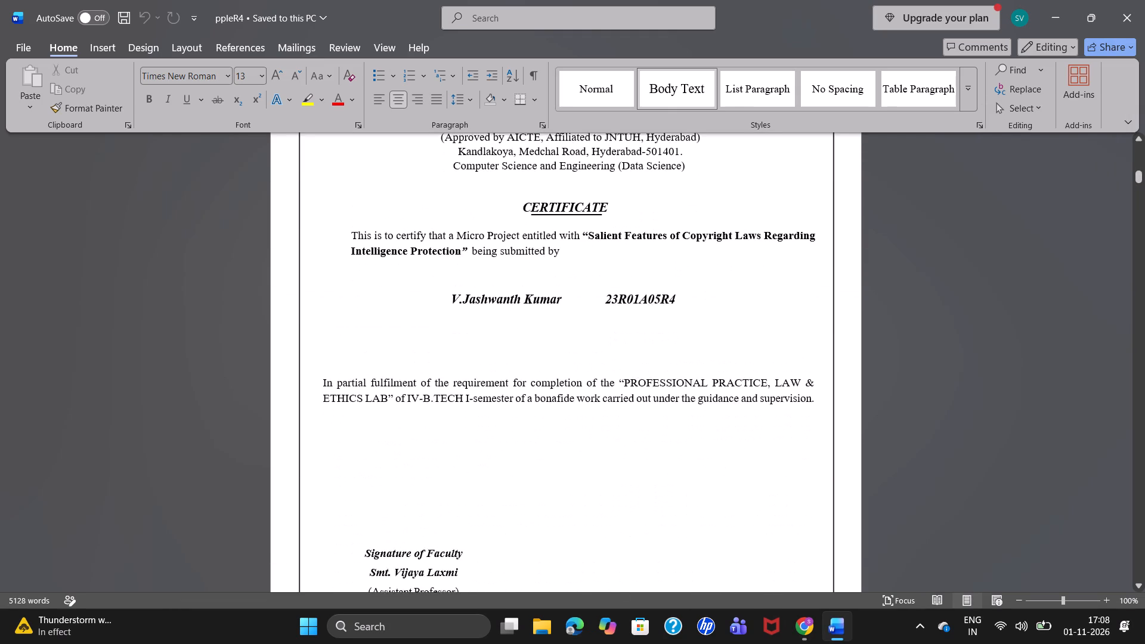
# Add a long run of spaces right after "Signature of Faculty" on the certificate page, on the same line.
pyautogui.scroll(-1, 527, 453)
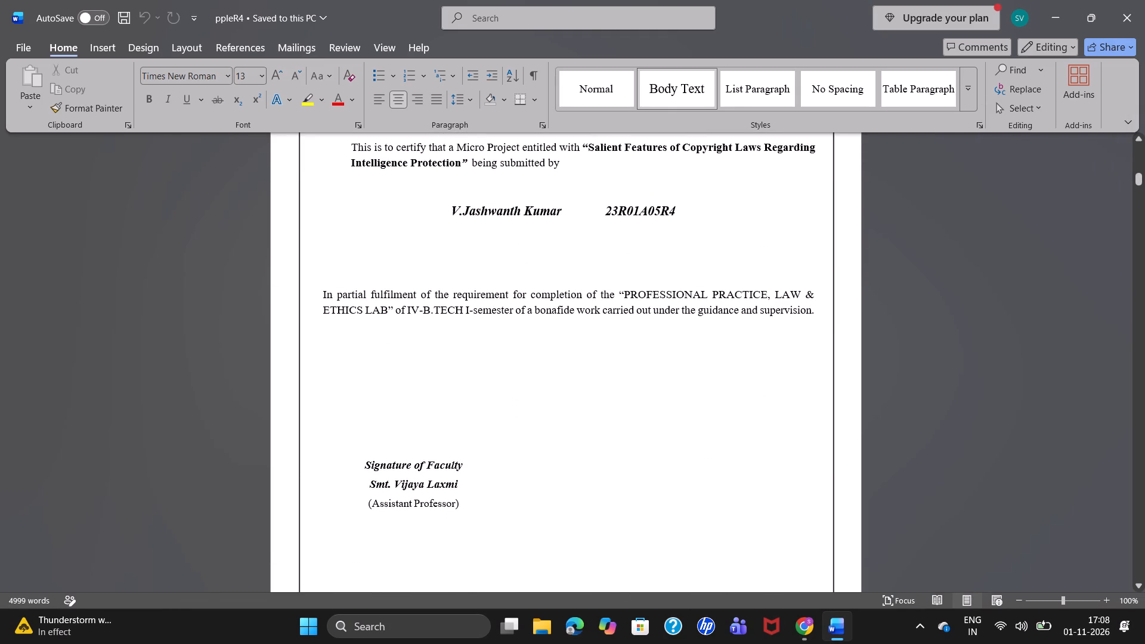
pyautogui.click(437, 479)
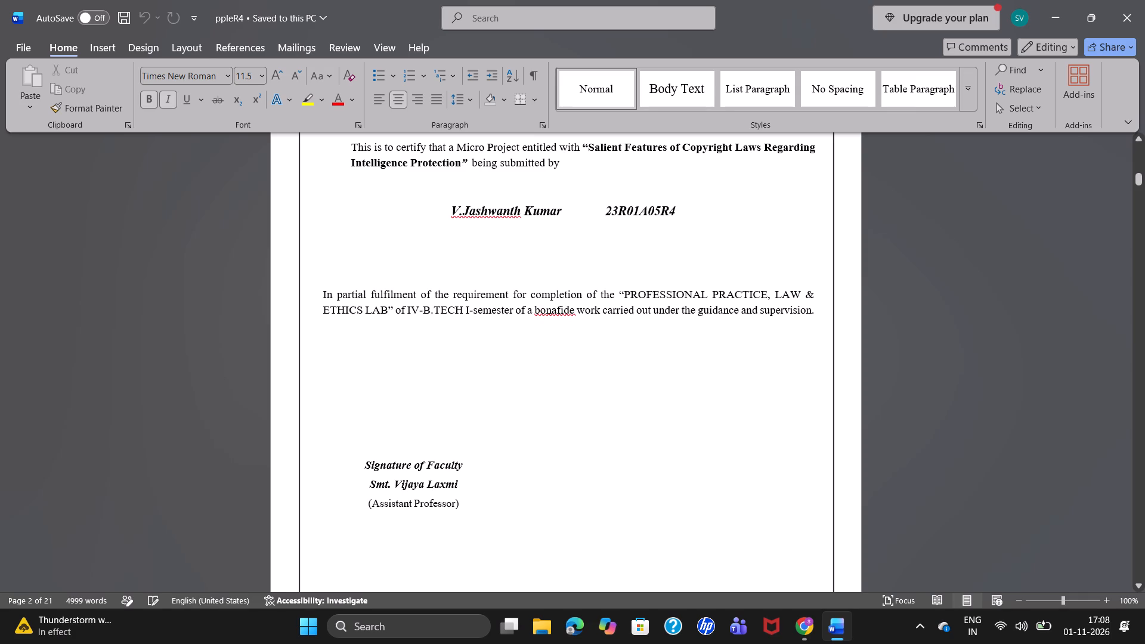
pyautogui.click(466, 465)
pyautogui.press('space')
pyautogui.press('space')
pyautogui.press('space')
pyautogui.press('space')
pyautogui.press('space')
pyautogui.press('space')
pyautogui.press('space')
pyautogui.press('space')
pyautogui.press('space')
pyautogui.press('space')
pyautogui.press('space')
pyautogui.press('space')
pyautogui.press('space')
pyautogui.press('space')
pyautogui.press('space')
pyautogui.press('space')
pyautogui.press('space')
pyautogui.press('space')
pyautogui.press('space')
pyautogui.press('space')
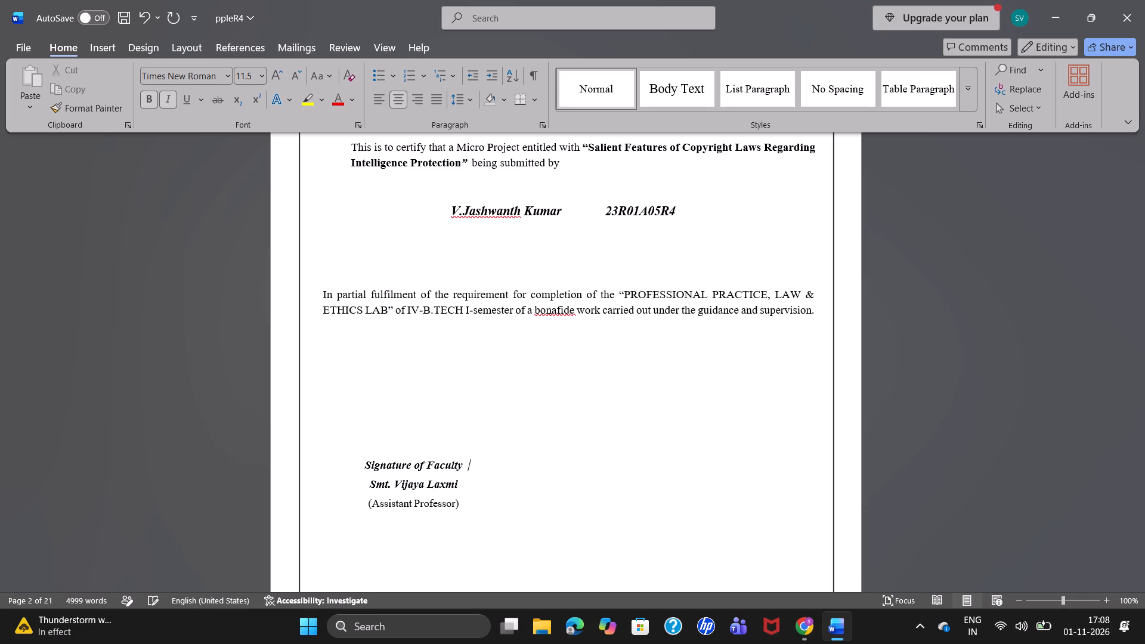
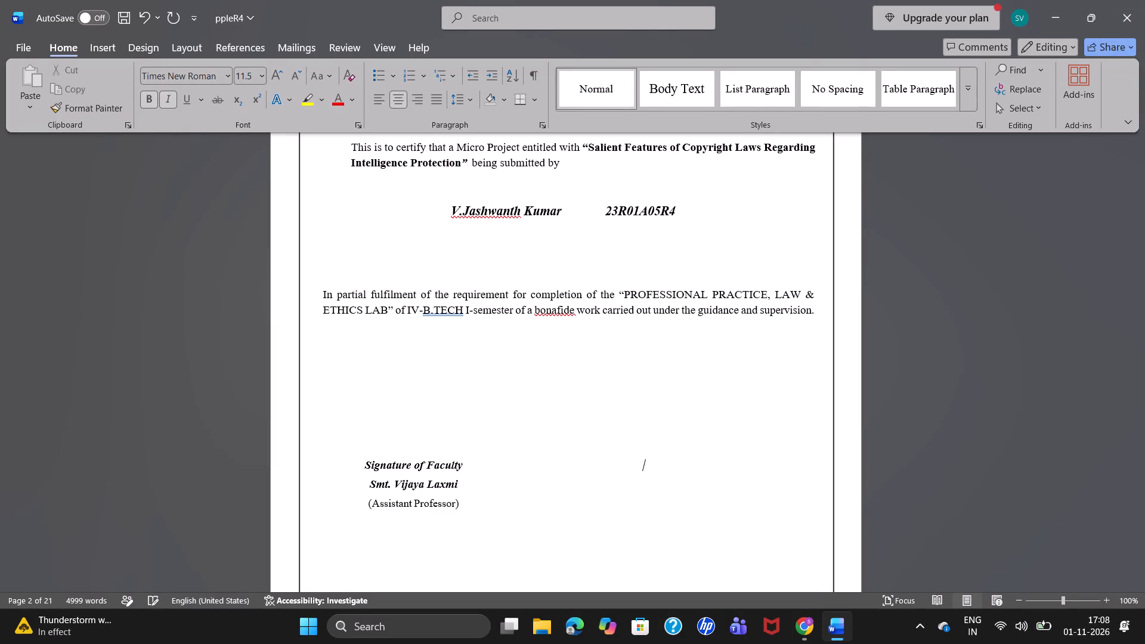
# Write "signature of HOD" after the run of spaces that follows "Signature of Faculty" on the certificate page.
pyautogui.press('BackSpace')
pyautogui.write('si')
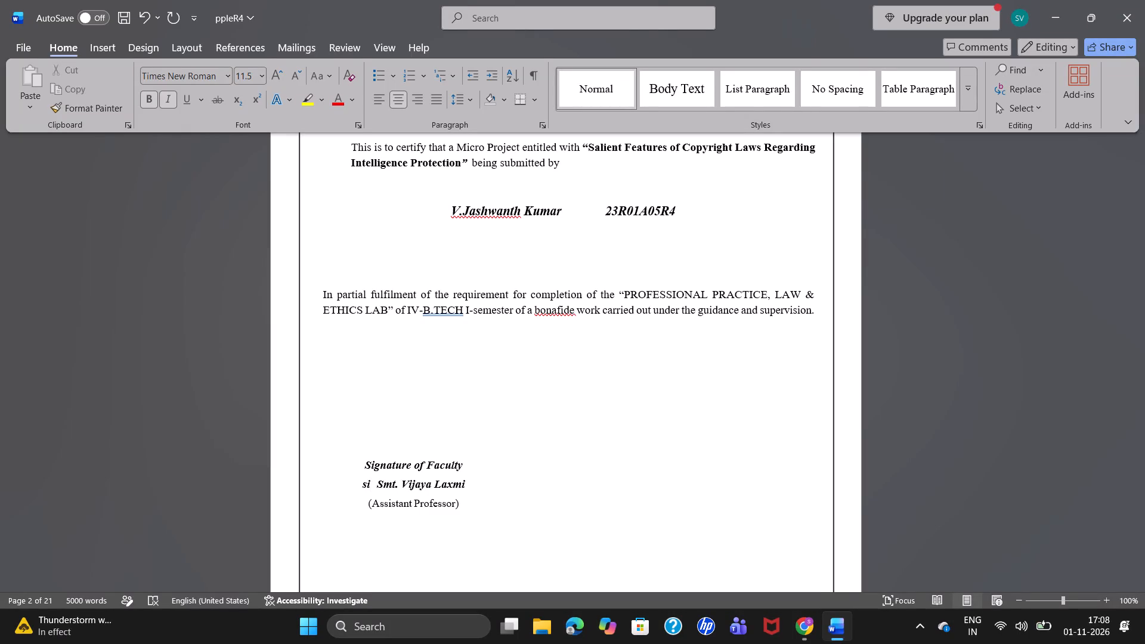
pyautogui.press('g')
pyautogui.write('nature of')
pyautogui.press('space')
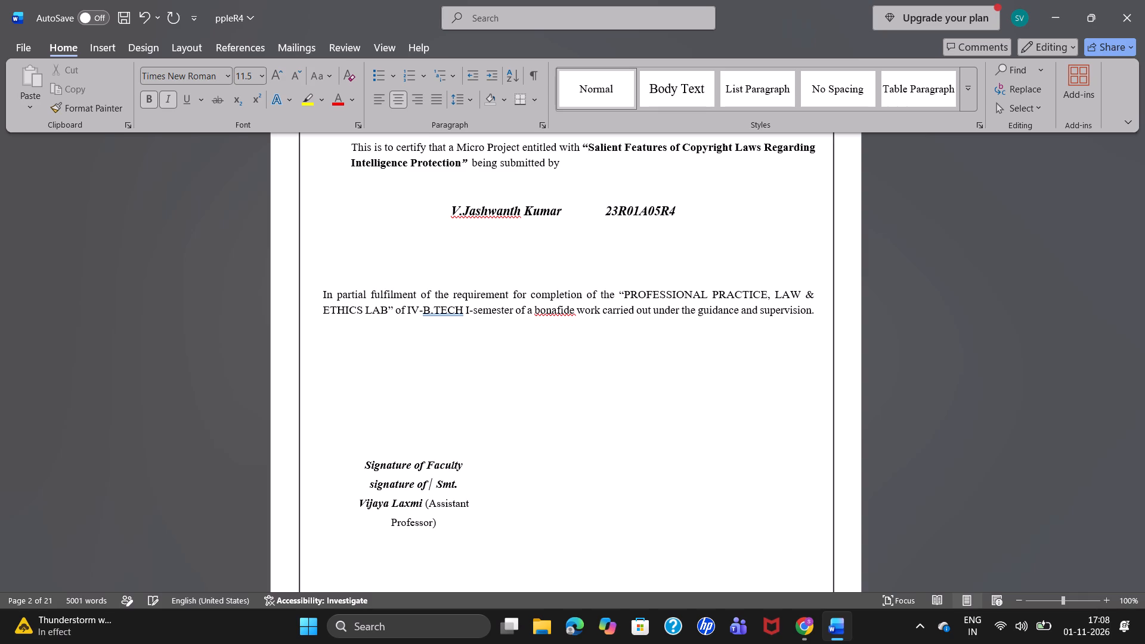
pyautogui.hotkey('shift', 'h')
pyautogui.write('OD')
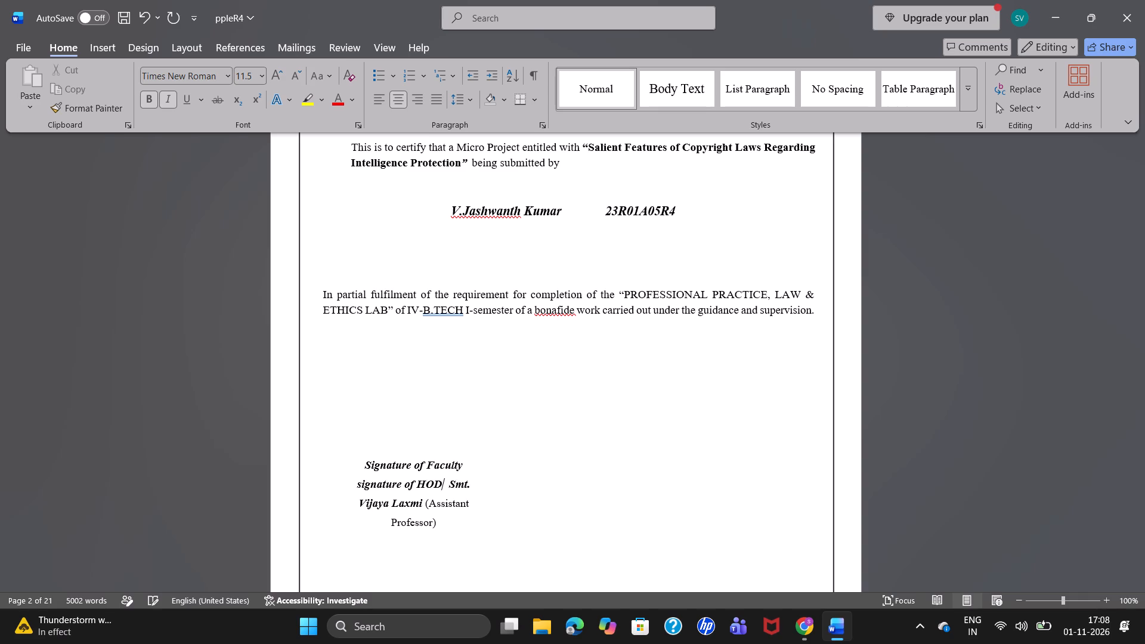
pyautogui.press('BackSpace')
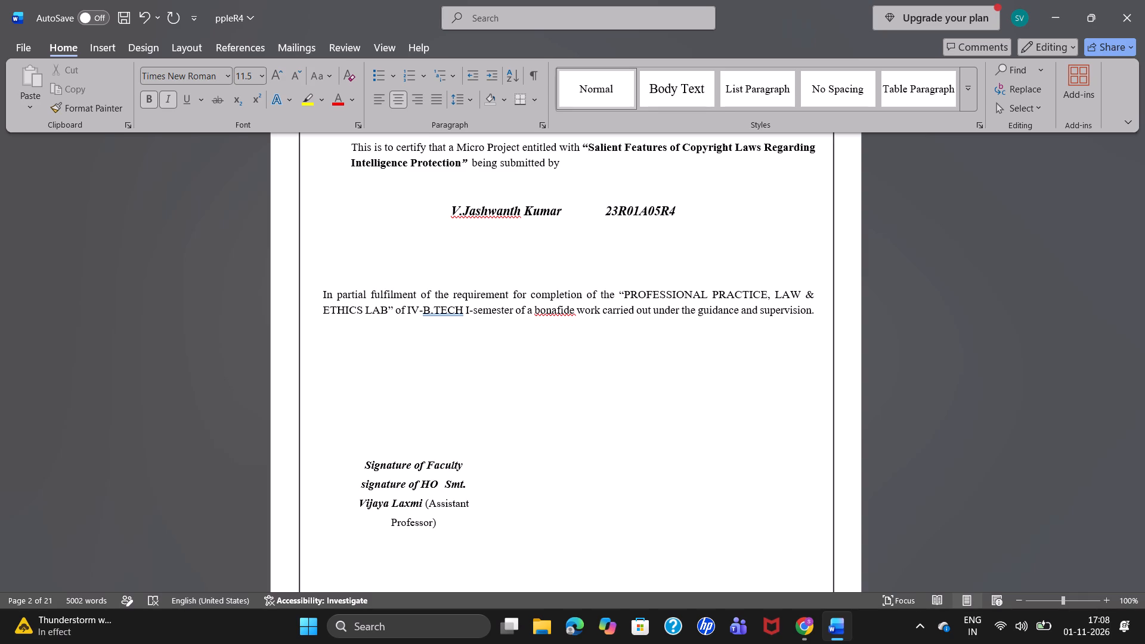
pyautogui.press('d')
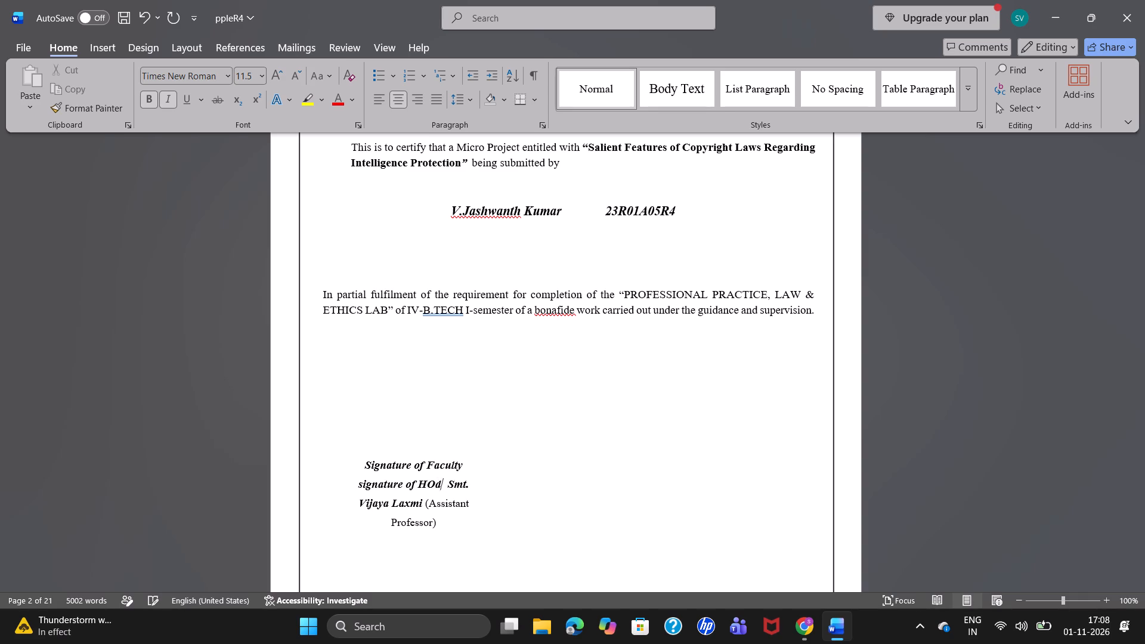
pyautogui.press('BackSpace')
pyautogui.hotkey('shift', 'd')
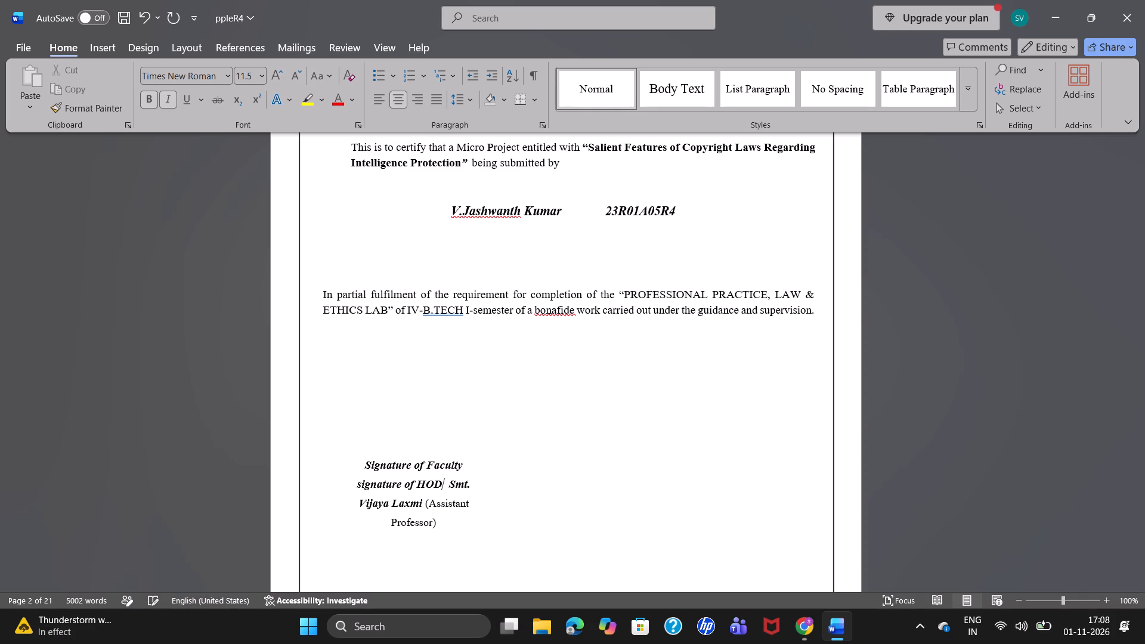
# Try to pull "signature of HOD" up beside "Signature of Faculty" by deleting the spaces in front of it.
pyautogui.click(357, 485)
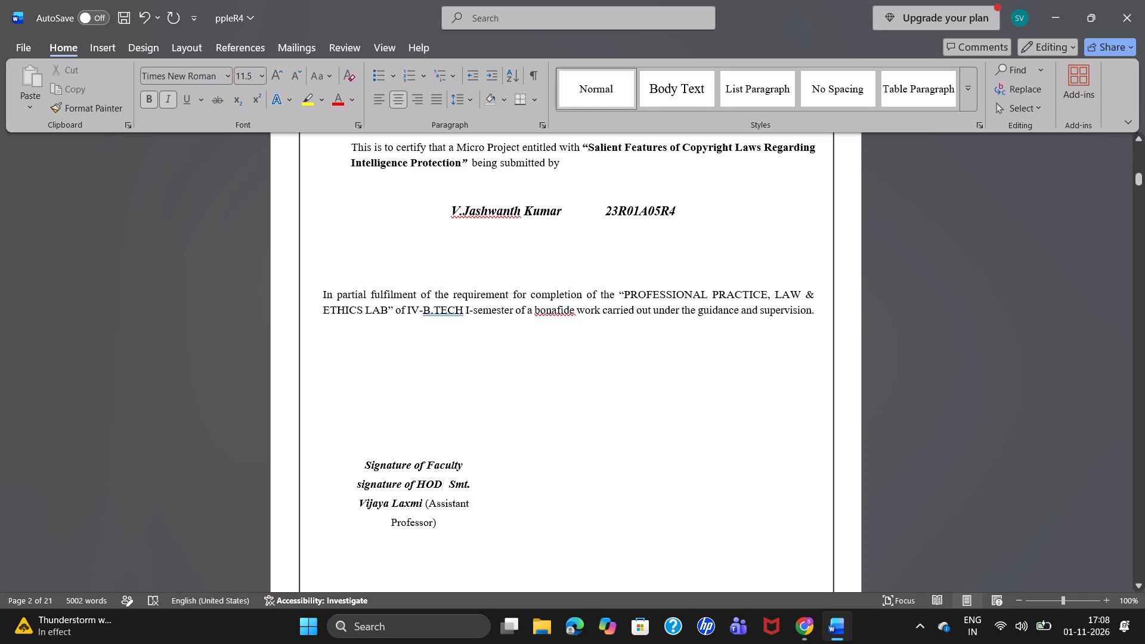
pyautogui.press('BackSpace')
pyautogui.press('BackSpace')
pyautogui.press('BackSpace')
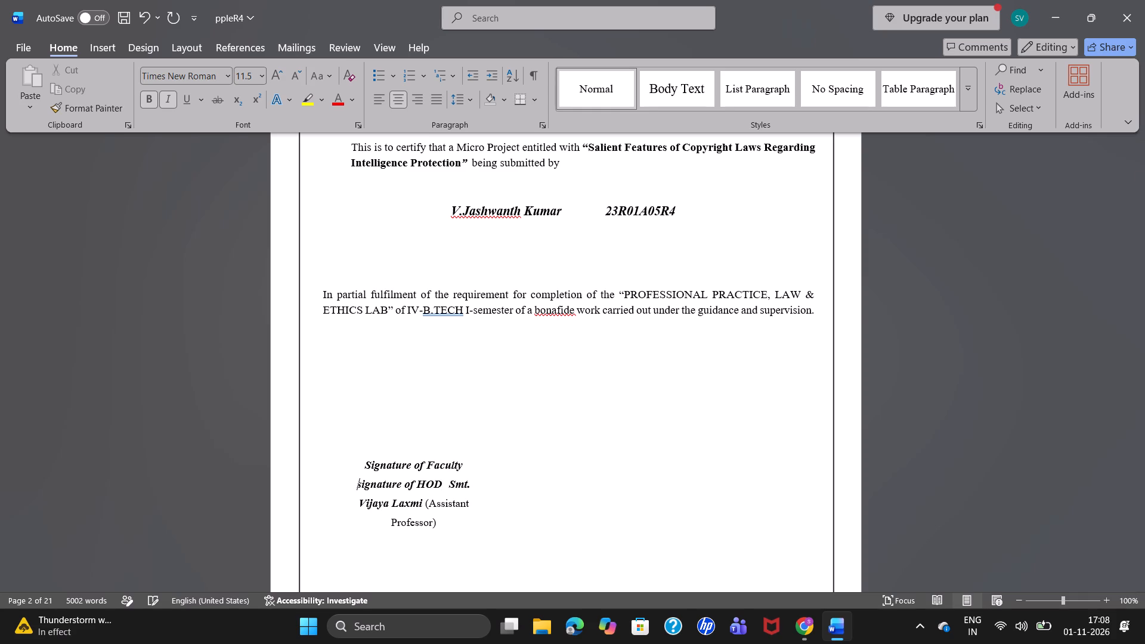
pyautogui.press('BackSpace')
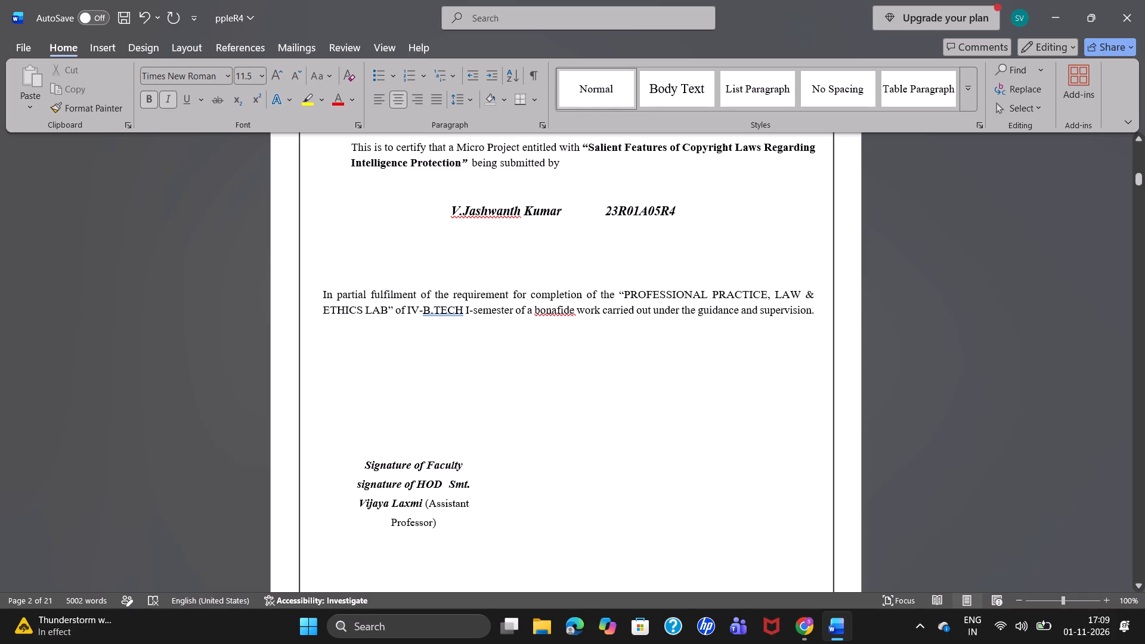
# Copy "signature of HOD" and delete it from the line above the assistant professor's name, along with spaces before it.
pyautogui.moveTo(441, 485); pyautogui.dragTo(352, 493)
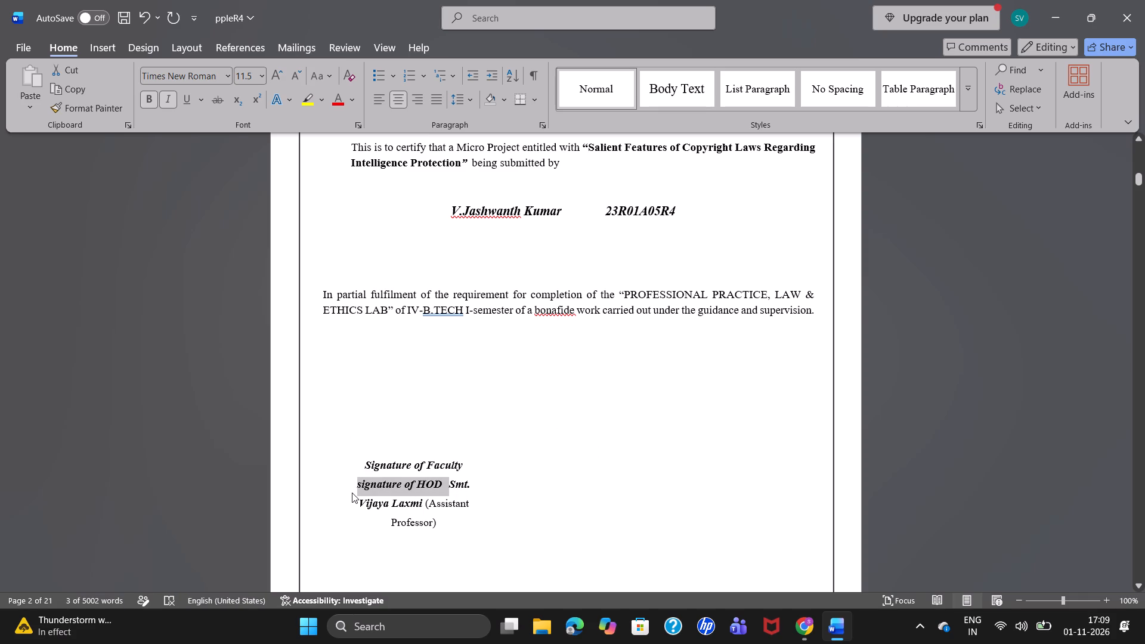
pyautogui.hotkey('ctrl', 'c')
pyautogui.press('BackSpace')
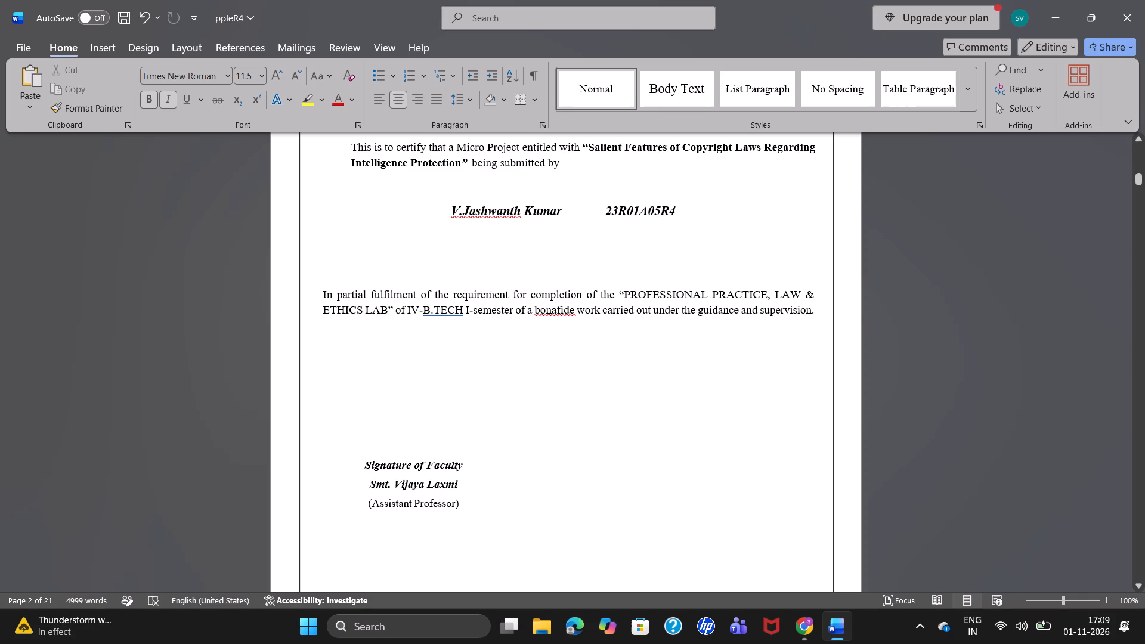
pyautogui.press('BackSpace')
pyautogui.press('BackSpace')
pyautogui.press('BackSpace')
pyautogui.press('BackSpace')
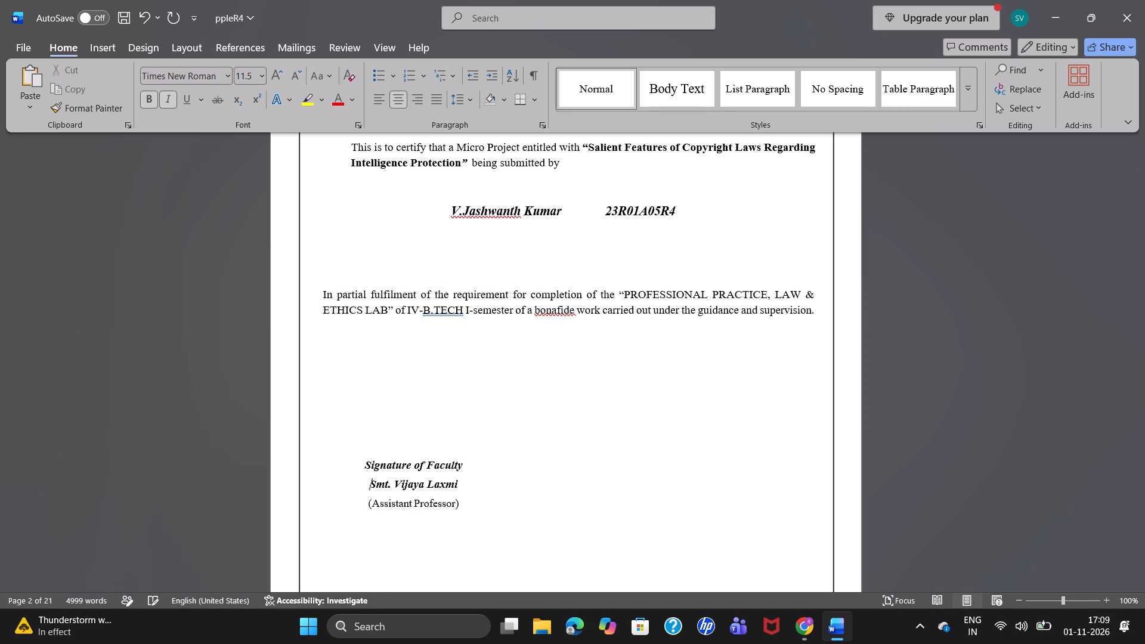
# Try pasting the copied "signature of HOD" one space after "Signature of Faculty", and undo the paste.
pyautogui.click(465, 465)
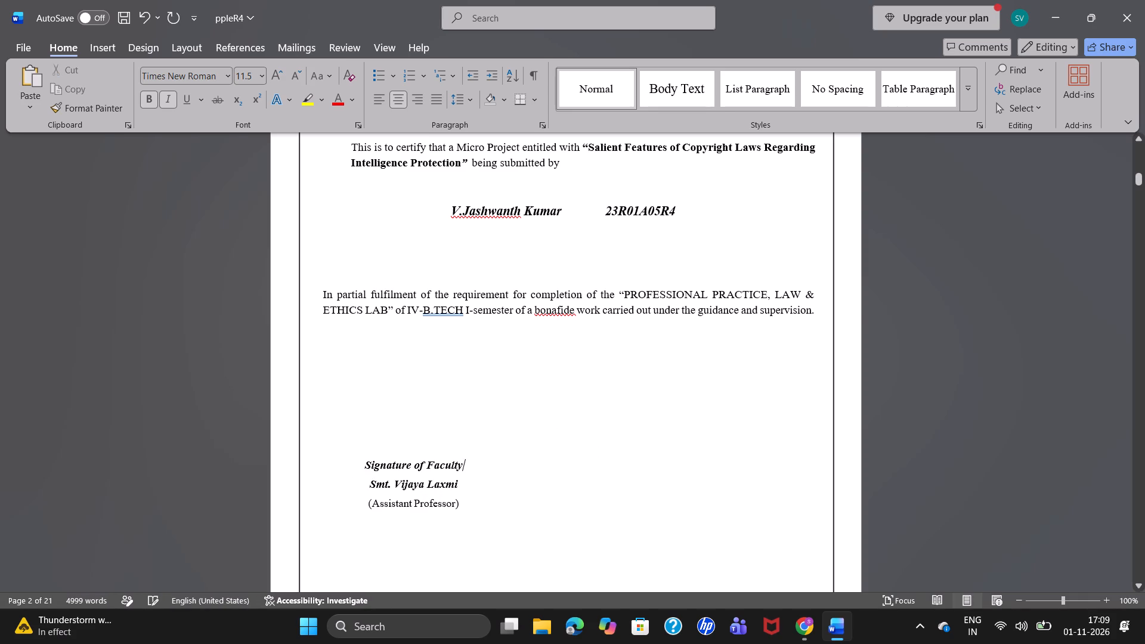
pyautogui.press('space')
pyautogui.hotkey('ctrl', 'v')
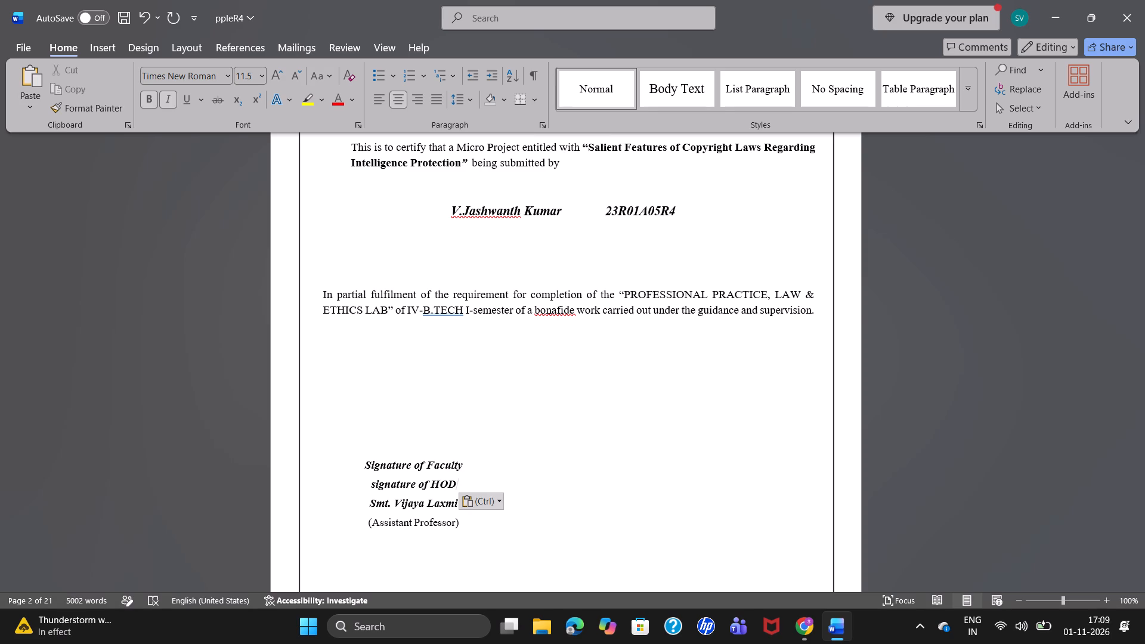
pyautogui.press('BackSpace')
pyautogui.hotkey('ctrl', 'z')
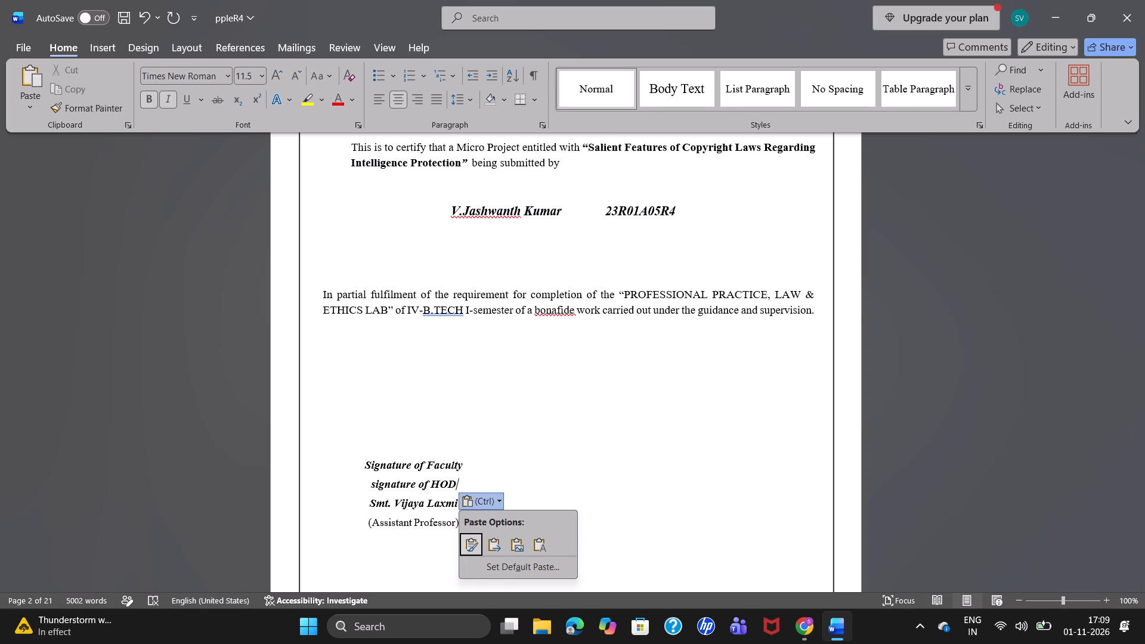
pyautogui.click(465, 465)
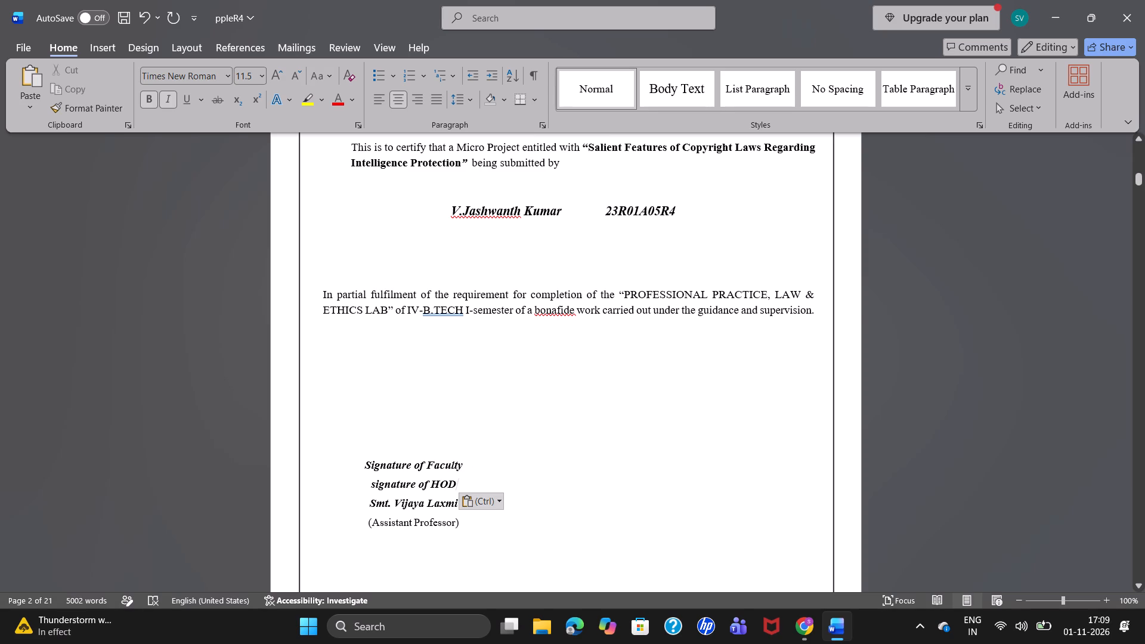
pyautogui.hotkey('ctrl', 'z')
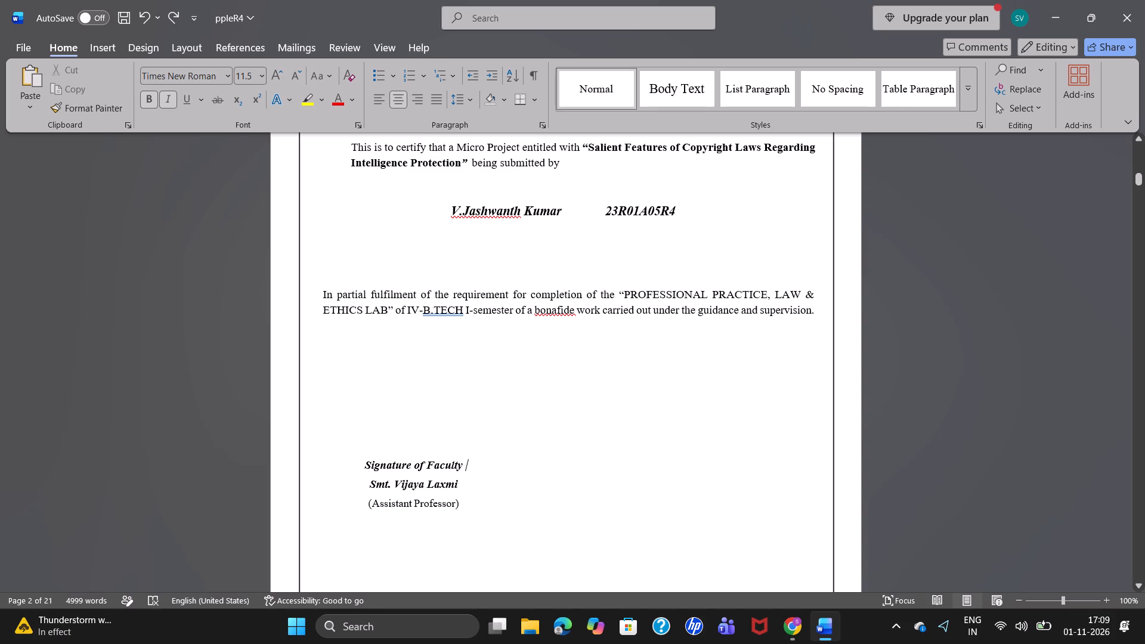
# Add a run of 20 spaces after "Signature of Faculty" on the same line.
pyautogui.scroll(-1, 544, 470)
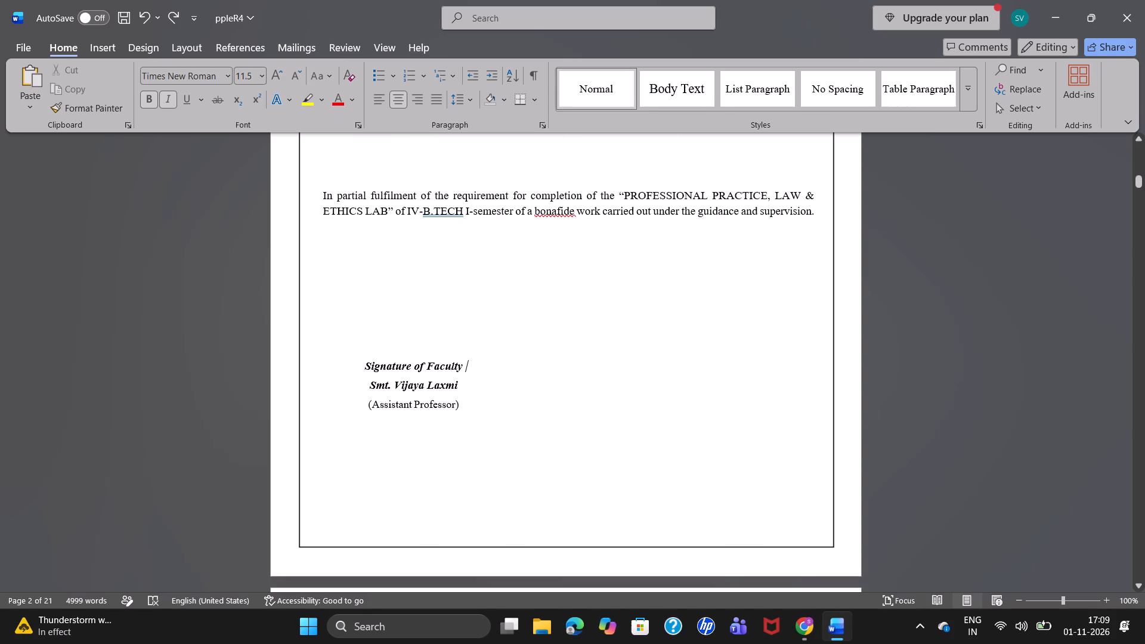
pyautogui.scroll(-1, 544, 470)
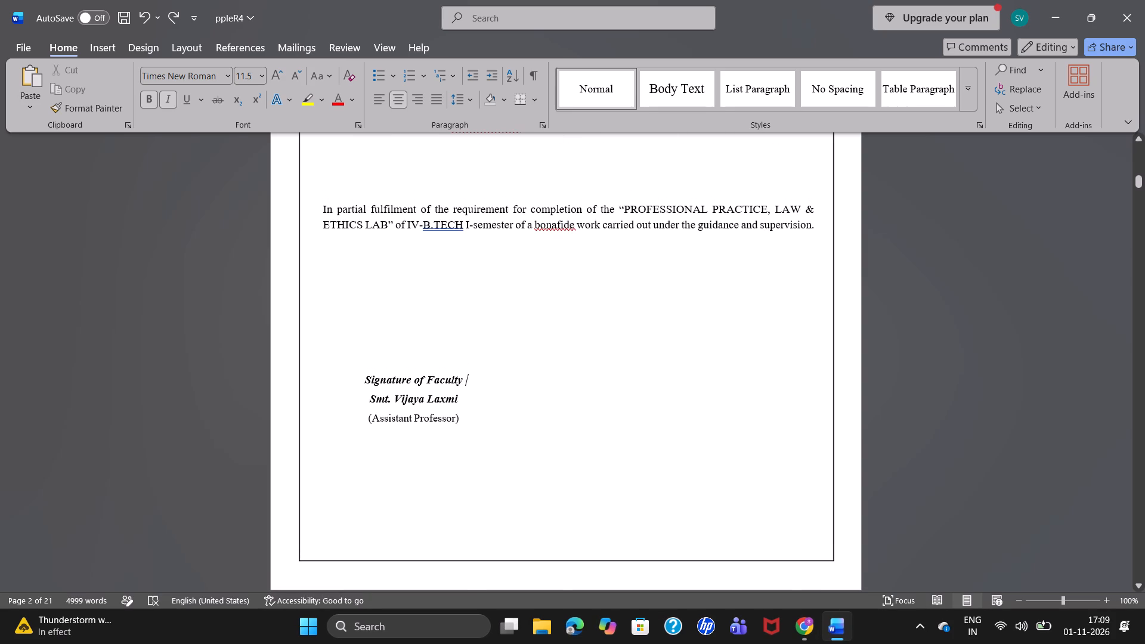
pyautogui.scroll(2, 544, 470)
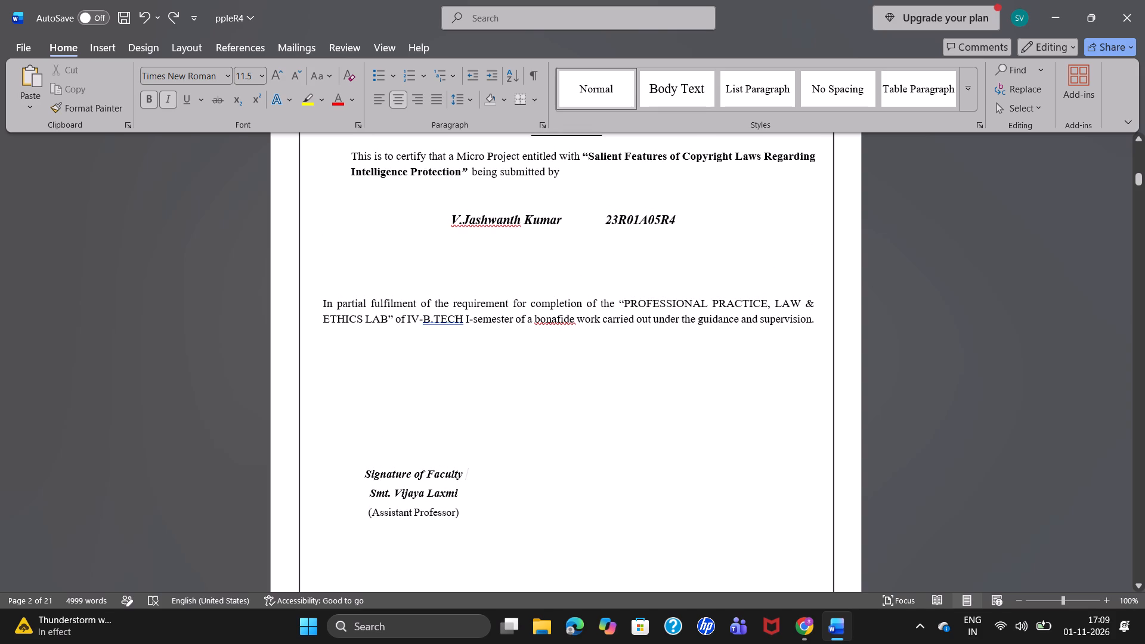
pyautogui.scroll(-1, 546, 459)
pyautogui.scroll(1, 546, 459)
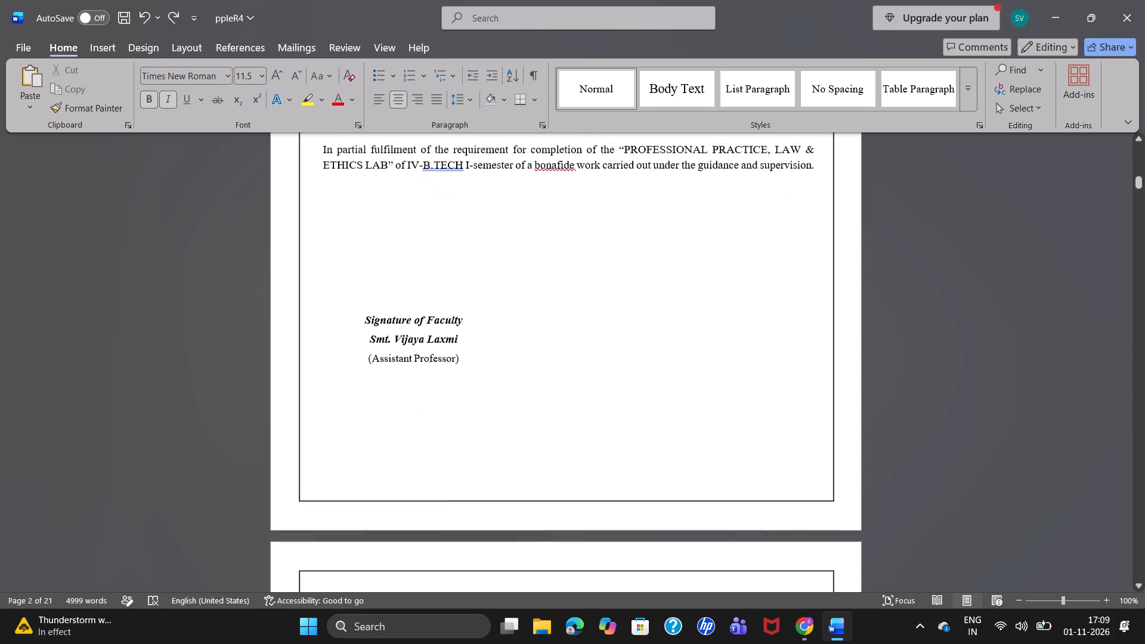
pyautogui.scroll(1, 546, 459)
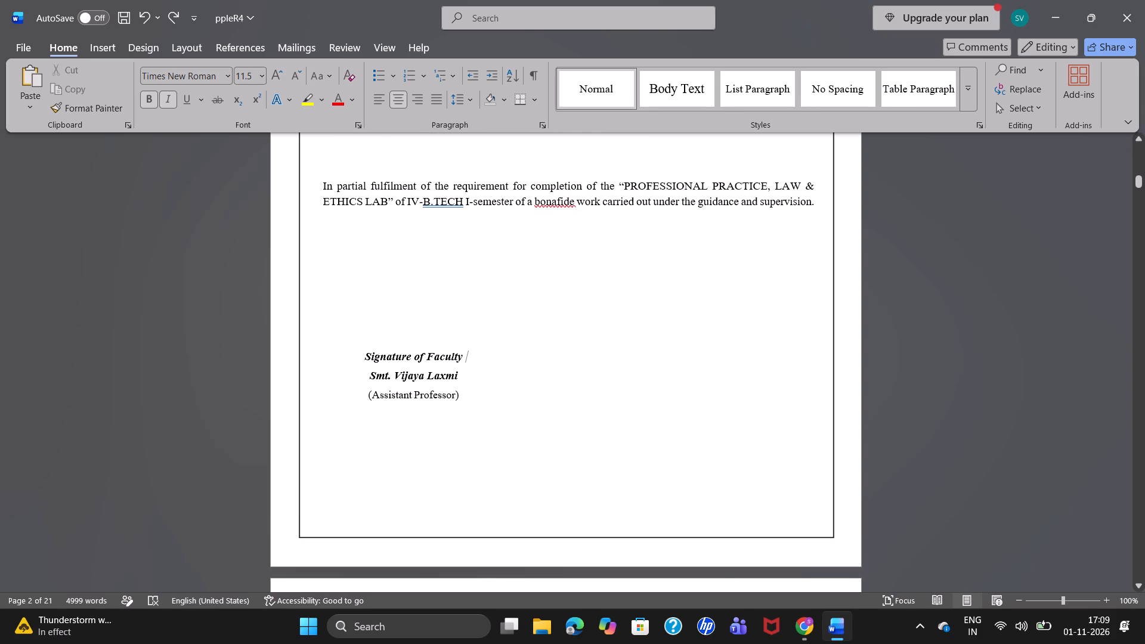
pyautogui.press('space')
pyautogui.press('space')
pyautogui.press('space')
pyautogui.press('space')
pyautogui.press('space')
pyautogui.press('space')
pyautogui.press('space')
pyautogui.press('space')
pyautogui.press('space')
pyautogui.press('space')
pyautogui.press('space')
pyautogui.press('space')
pyautogui.press('space')
pyautogui.press('space')
pyautogui.press('space')
pyautogui.press('space')
pyautogui.press('space')
pyautogui.press('space')
pyautogui.press('space')
pyautogui.press('space')
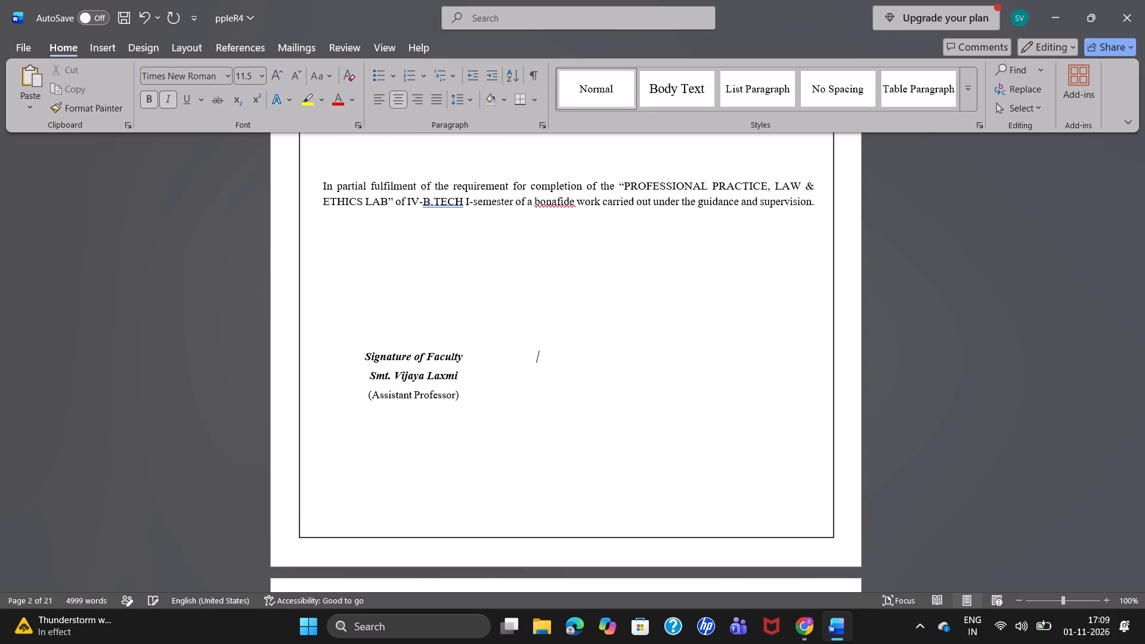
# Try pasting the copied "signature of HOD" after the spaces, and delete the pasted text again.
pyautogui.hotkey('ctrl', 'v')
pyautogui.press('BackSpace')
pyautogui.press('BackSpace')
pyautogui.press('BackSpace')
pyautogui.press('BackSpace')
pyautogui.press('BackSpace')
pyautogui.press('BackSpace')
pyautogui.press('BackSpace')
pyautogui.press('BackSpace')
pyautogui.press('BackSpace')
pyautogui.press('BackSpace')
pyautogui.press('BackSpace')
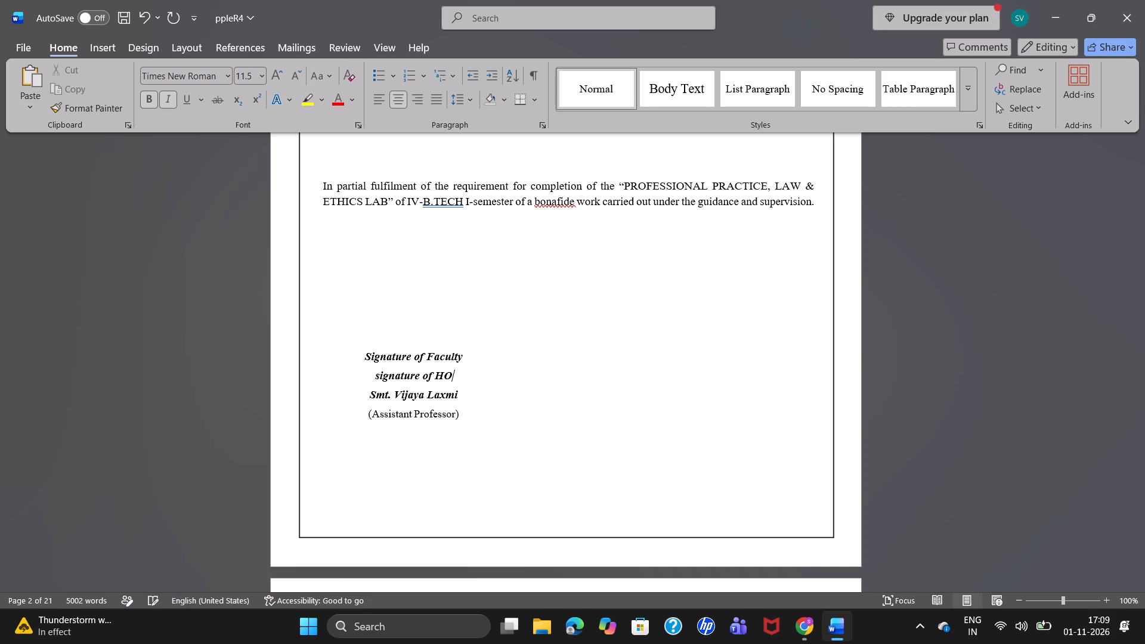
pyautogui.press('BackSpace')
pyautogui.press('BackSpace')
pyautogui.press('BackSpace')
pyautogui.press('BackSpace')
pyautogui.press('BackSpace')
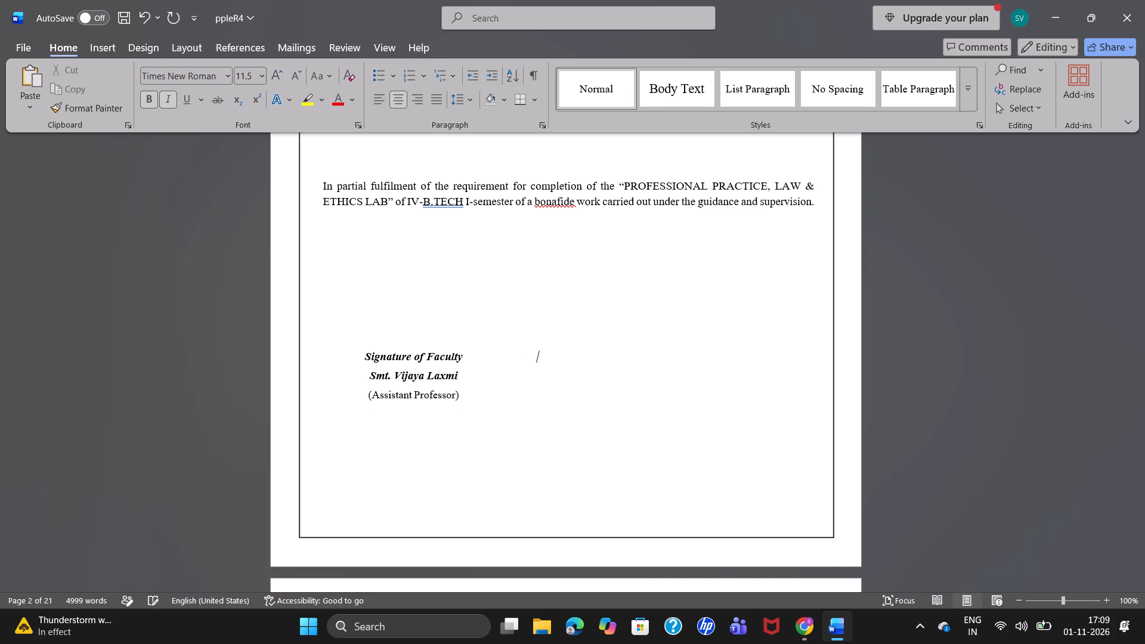
# Open the gallery of built-in text boxes for the certificate page's signature area.
pyautogui.scroll(1, 490, 433)
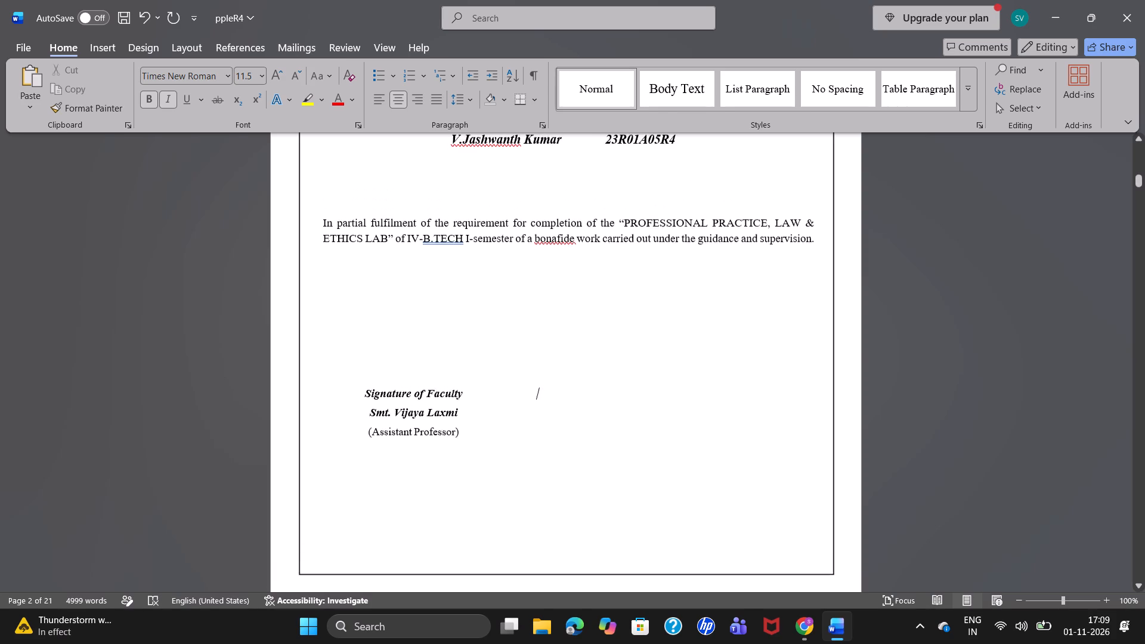
pyautogui.scroll(1, 490, 433)
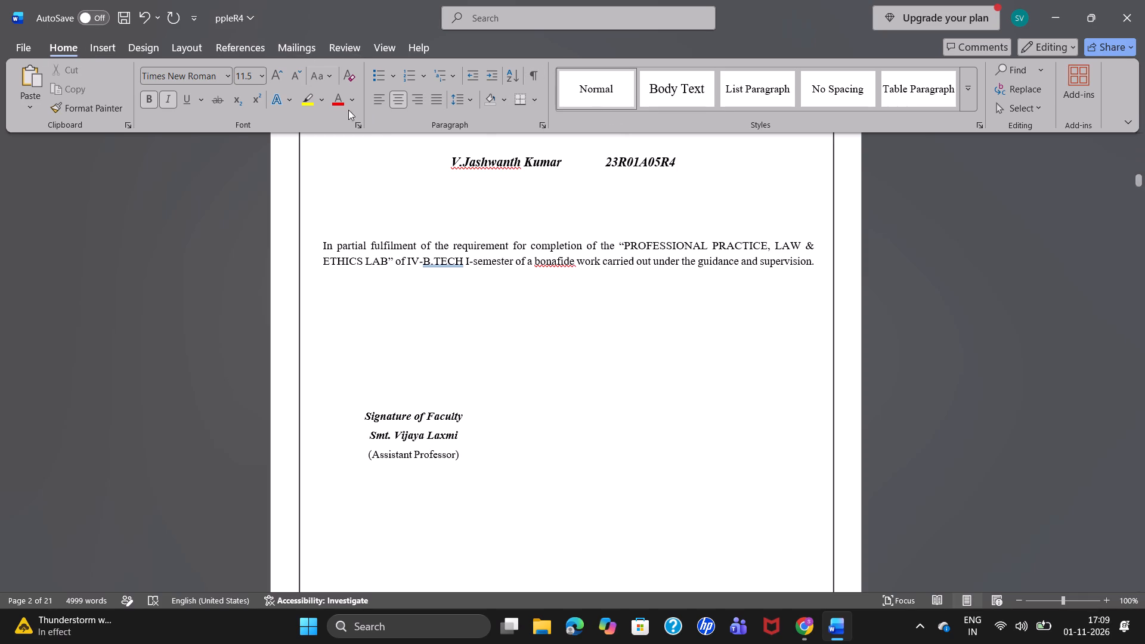
pyautogui.click(107, 47)
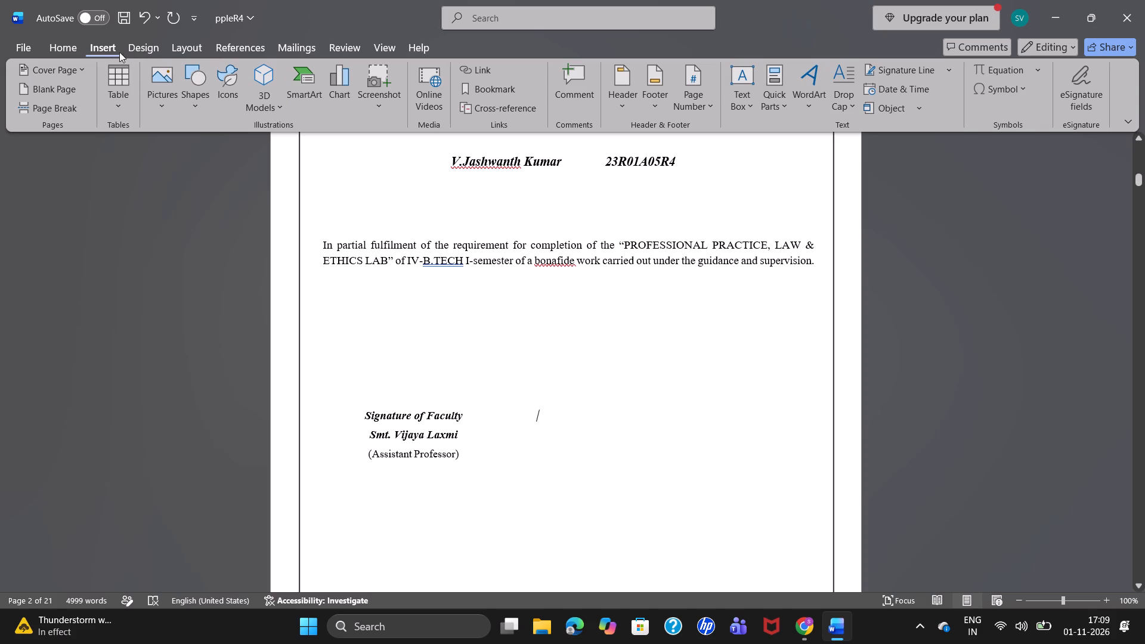
pyautogui.click(111, 52)
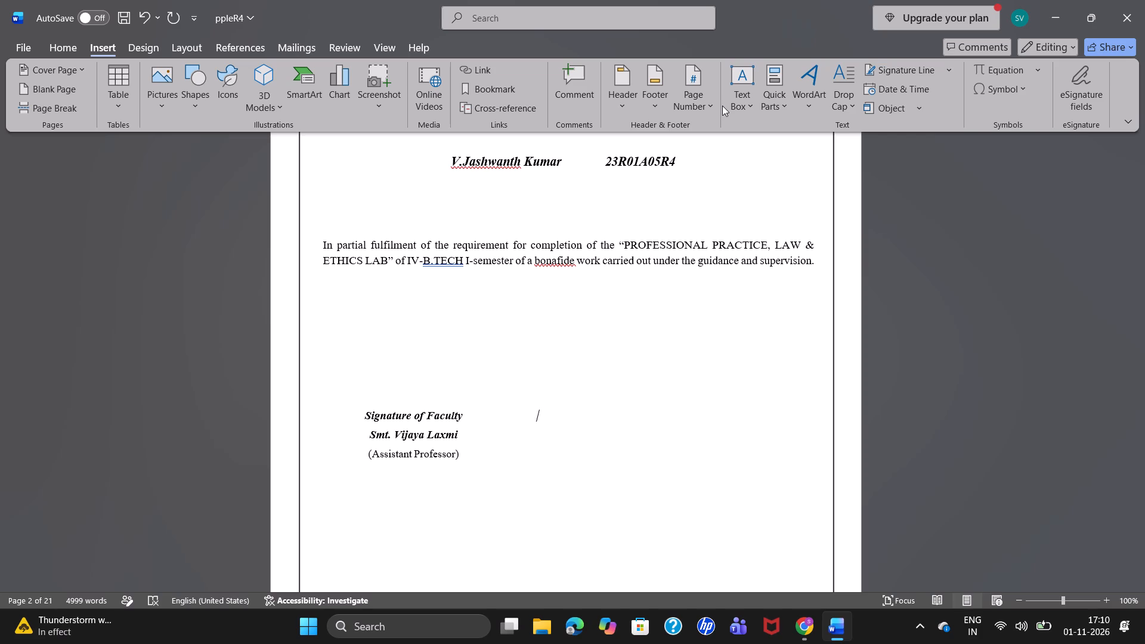
pyautogui.click(754, 101)
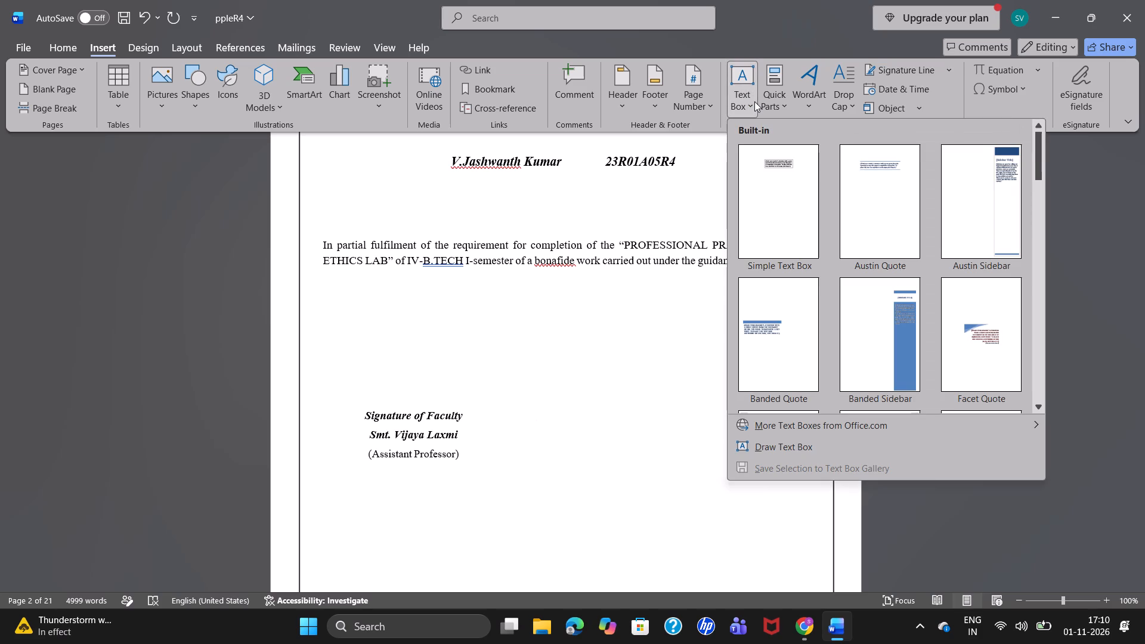
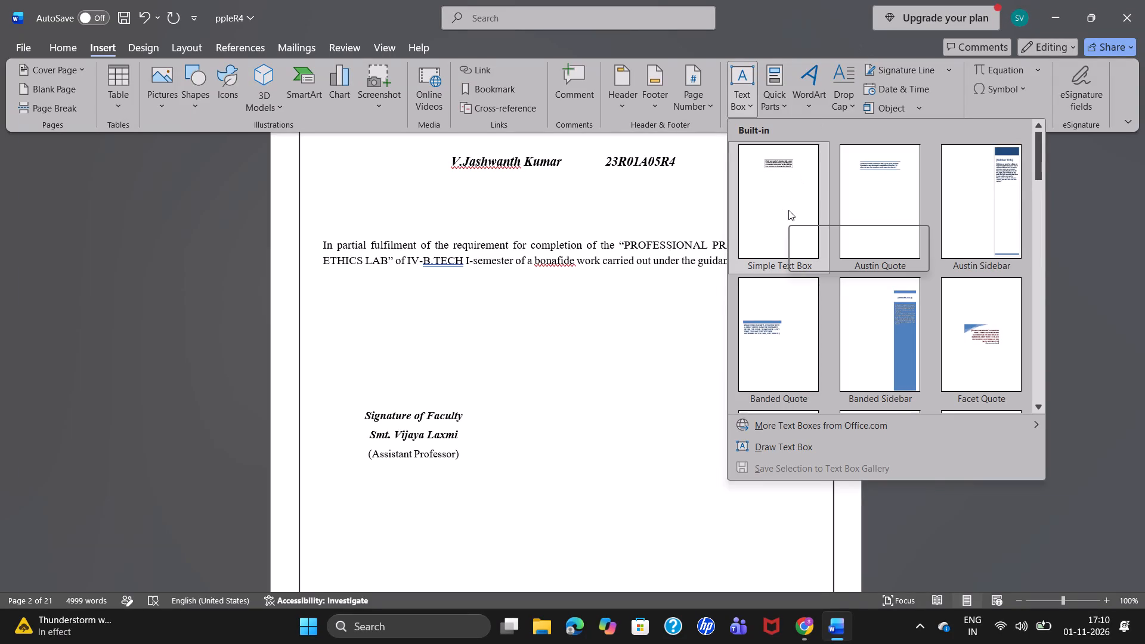
# Insert the built-in light ViewMaster Quote text box and move it beside the "Signature of Faculty" block.
pyautogui.scroll(-1, 801, 354)
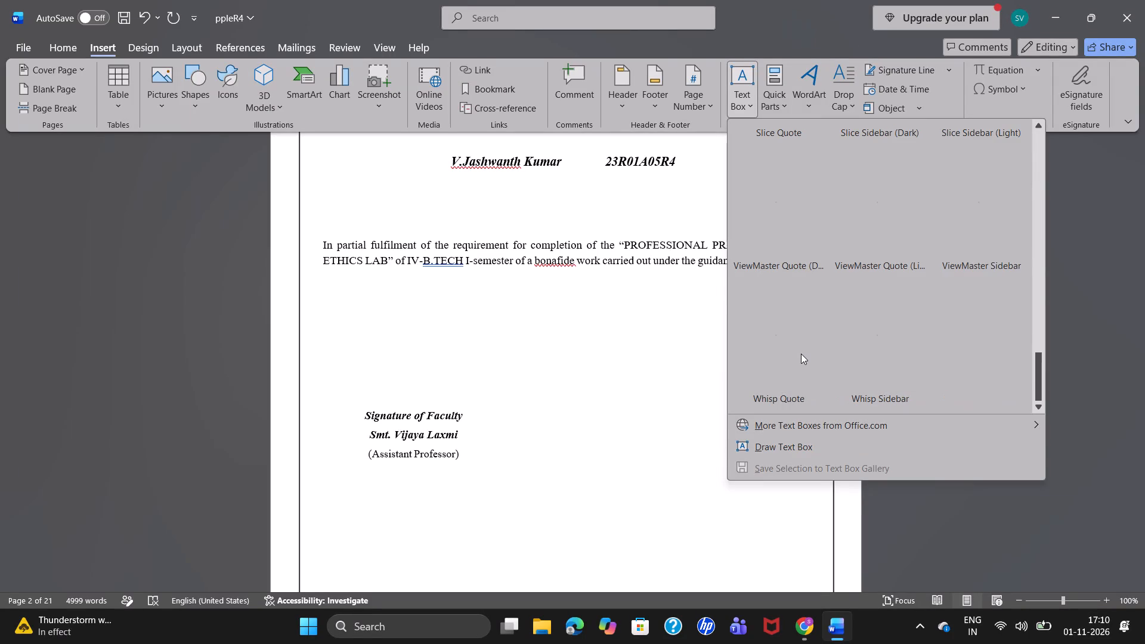
pyautogui.scroll(-1, 801, 354)
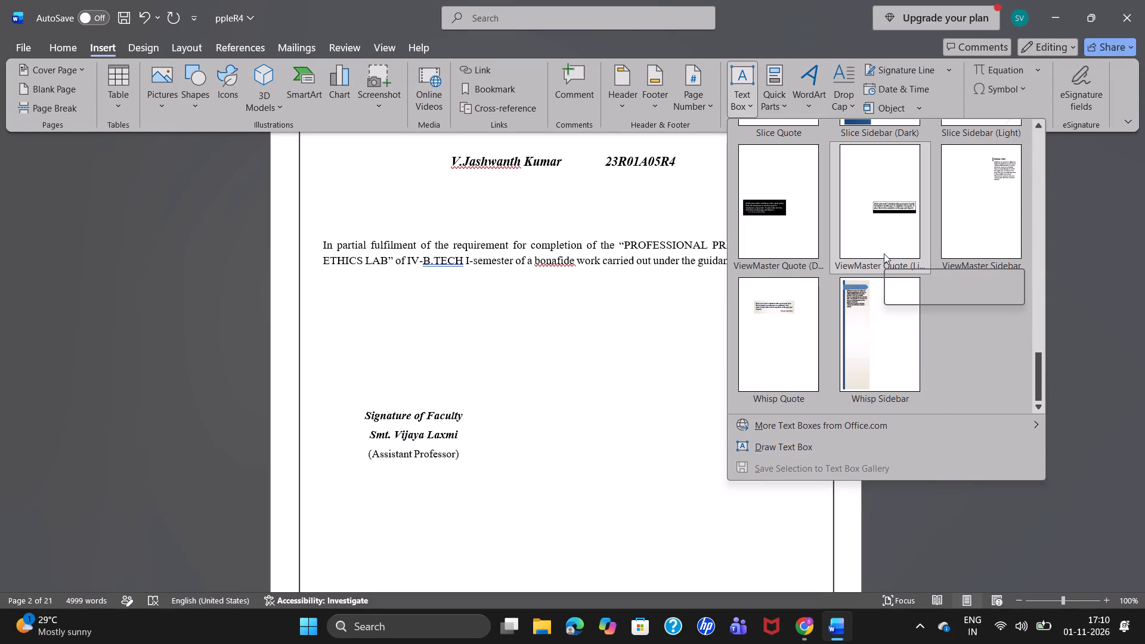
pyautogui.click(876, 222)
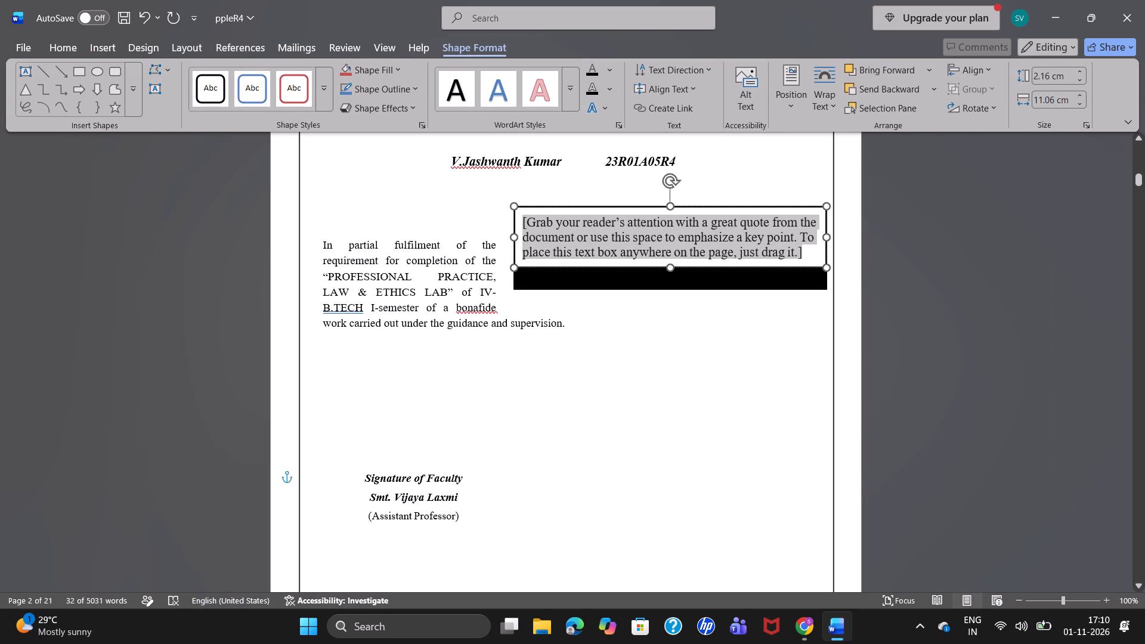
pyautogui.moveTo(755, 205); pyautogui.dragTo(745, 388)
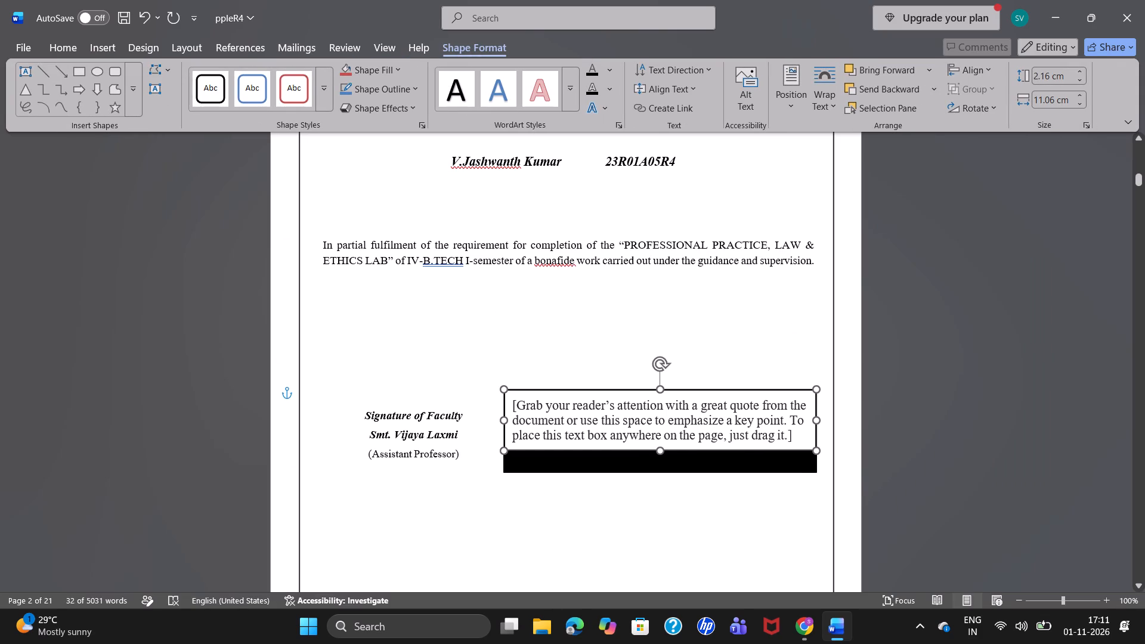
pyautogui.moveTo(745, 388); pyautogui.dragTo(768, 391)
# Clear the placeholder text from the text box beside the faculty signature.
pyautogui.scroll(1, 722, 304)
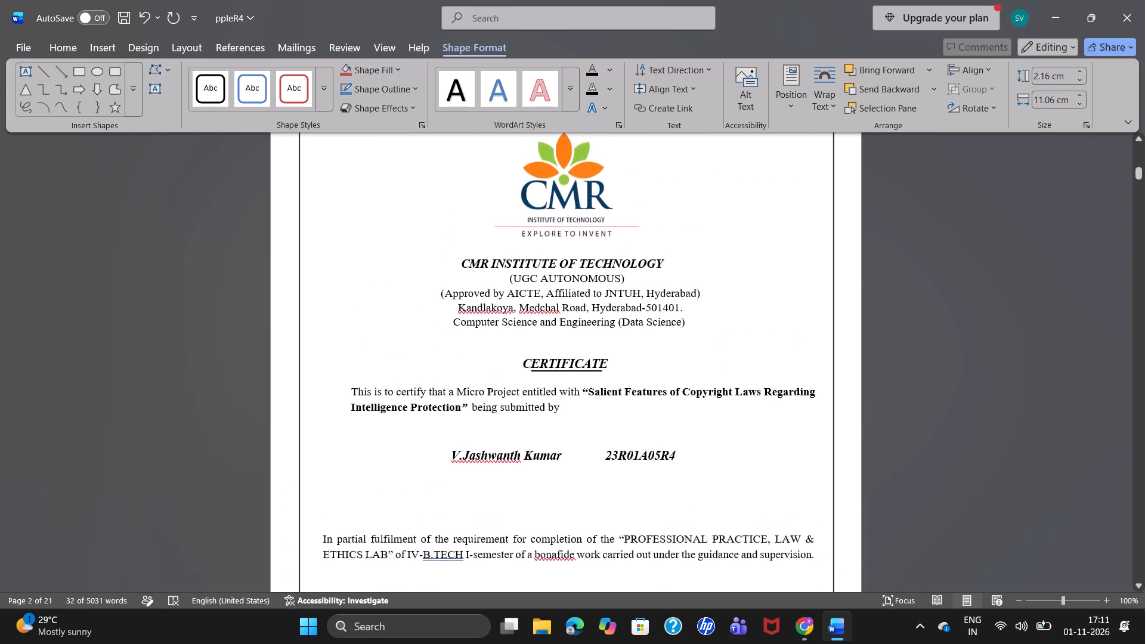
pyautogui.scroll(1, 722, 304)
pyautogui.scroll(-1, 722, 304)
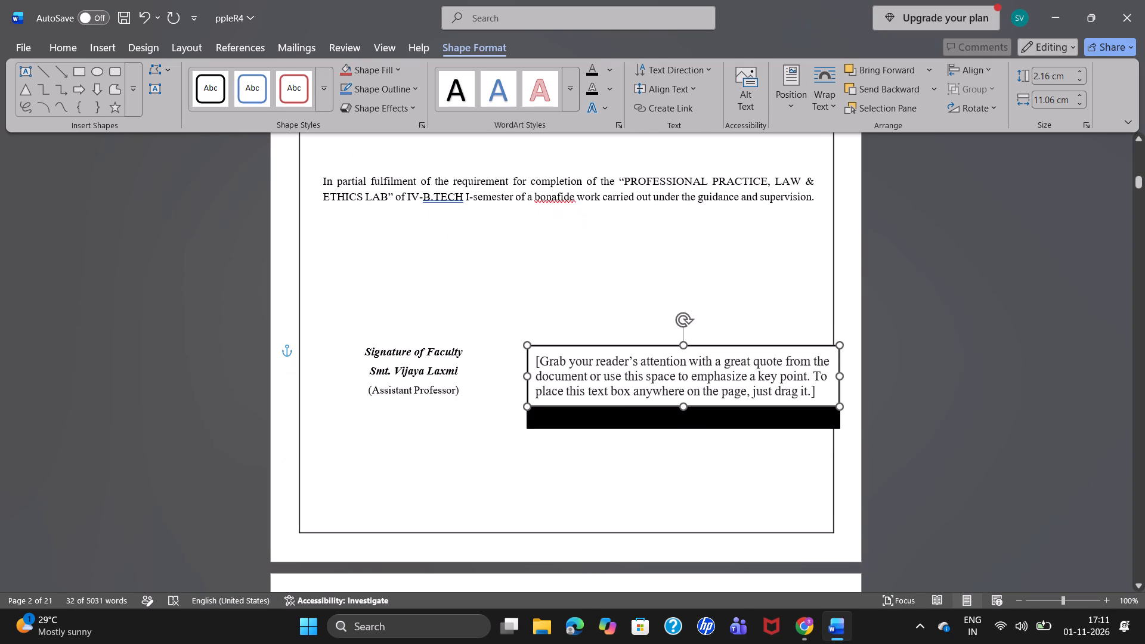
pyautogui.click(812, 391)
pyautogui.press('BackSpace')
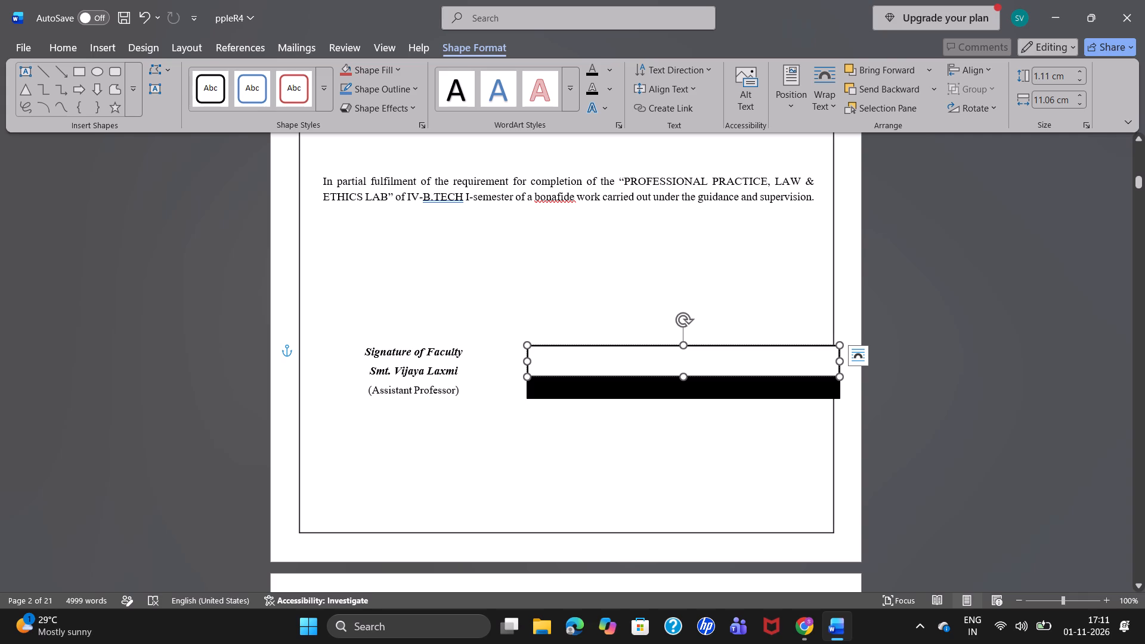
# Resize the empty text box to about 1.67 cm high and 6.33 cm wide, keeping it within the page border.
pyautogui.moveTo(841, 376); pyautogui.dragTo(792, 377)
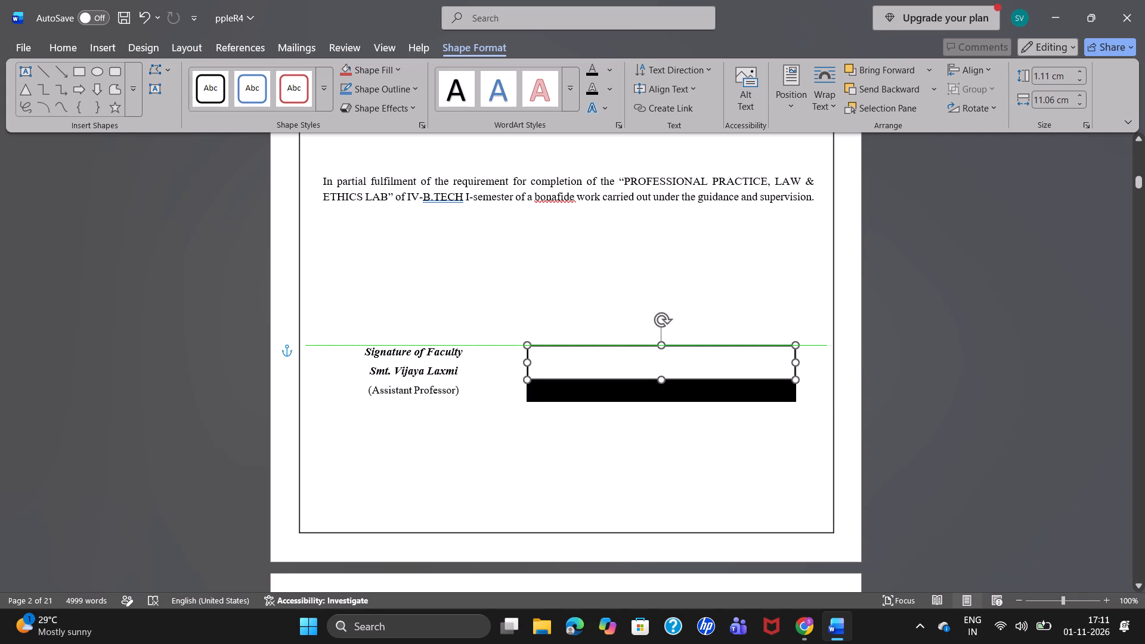
pyautogui.moveTo(792, 377); pyautogui.dragTo(768, 366)
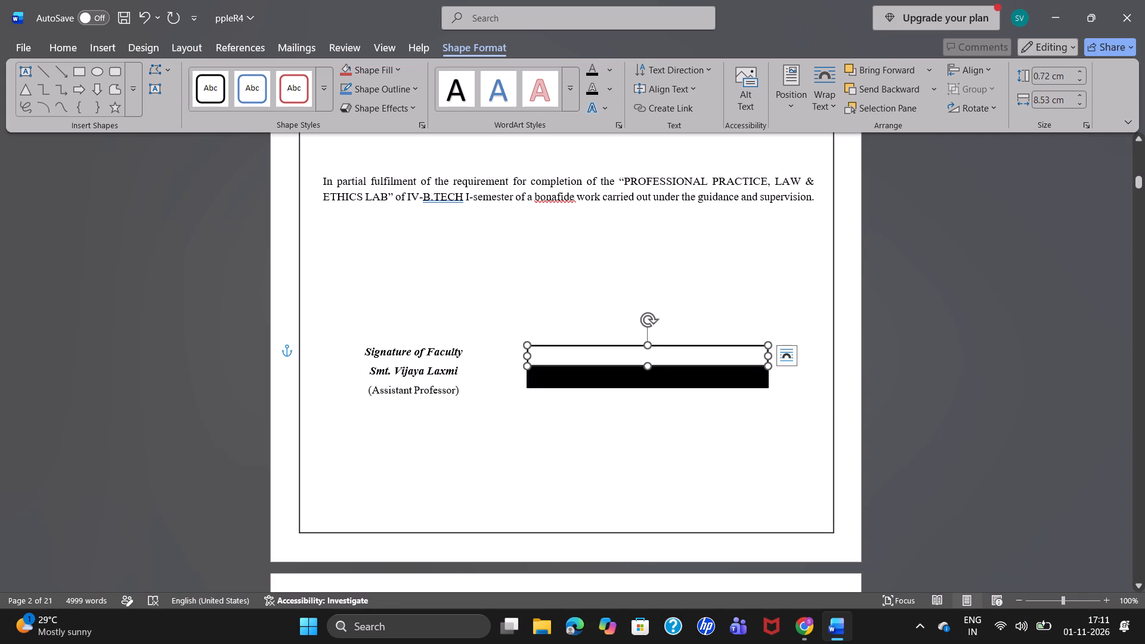
pyautogui.moveTo(529, 348); pyautogui.dragTo(651, 358)
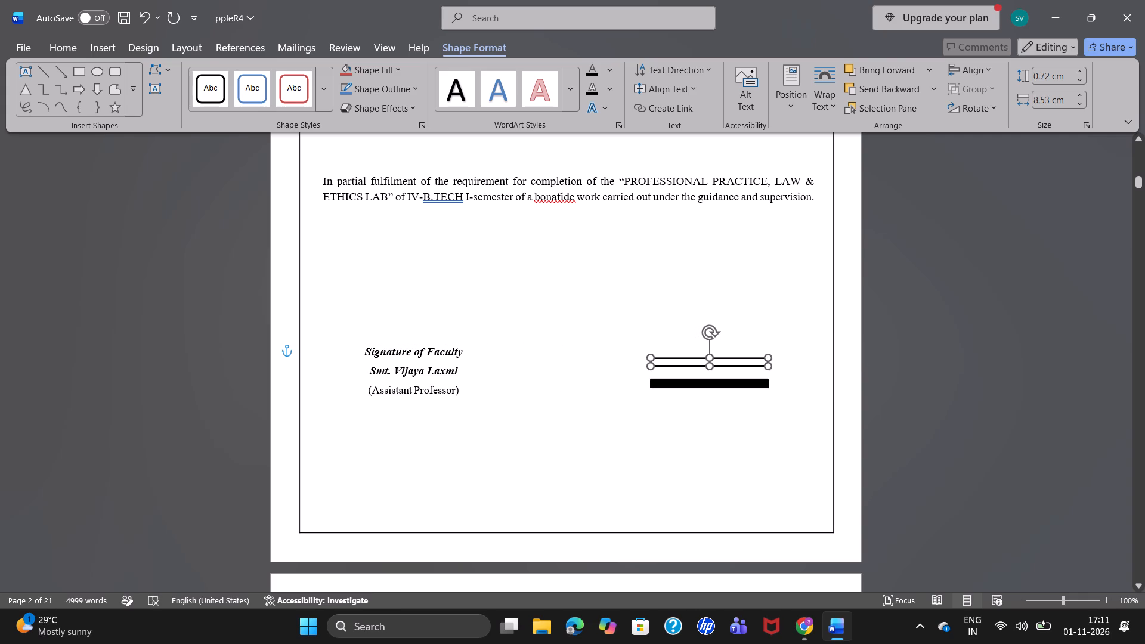
pyautogui.moveTo(651, 358); pyautogui.dragTo(645, 345)
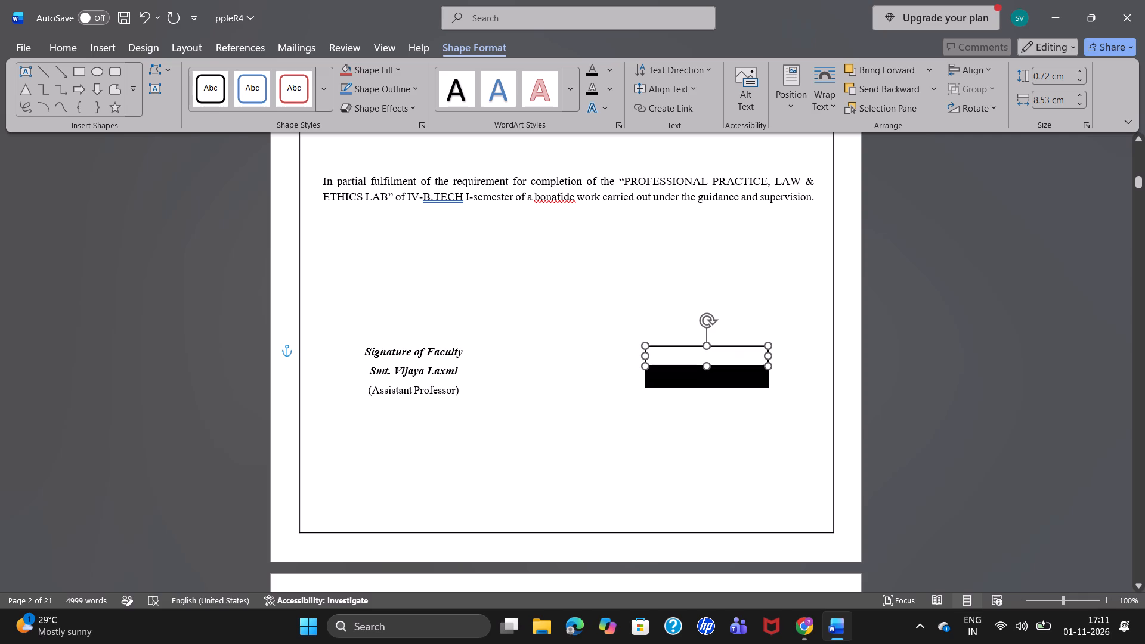
pyautogui.moveTo(645, 345); pyautogui.dragTo(645, 347)
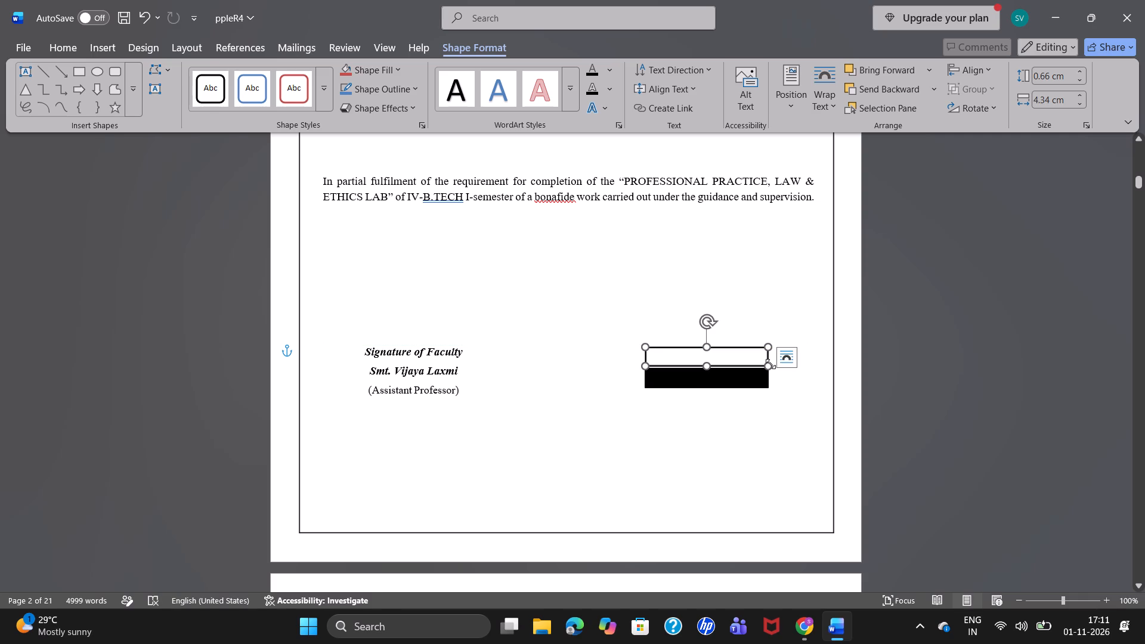
pyautogui.moveTo(770, 366); pyautogui.dragTo(800, 440)
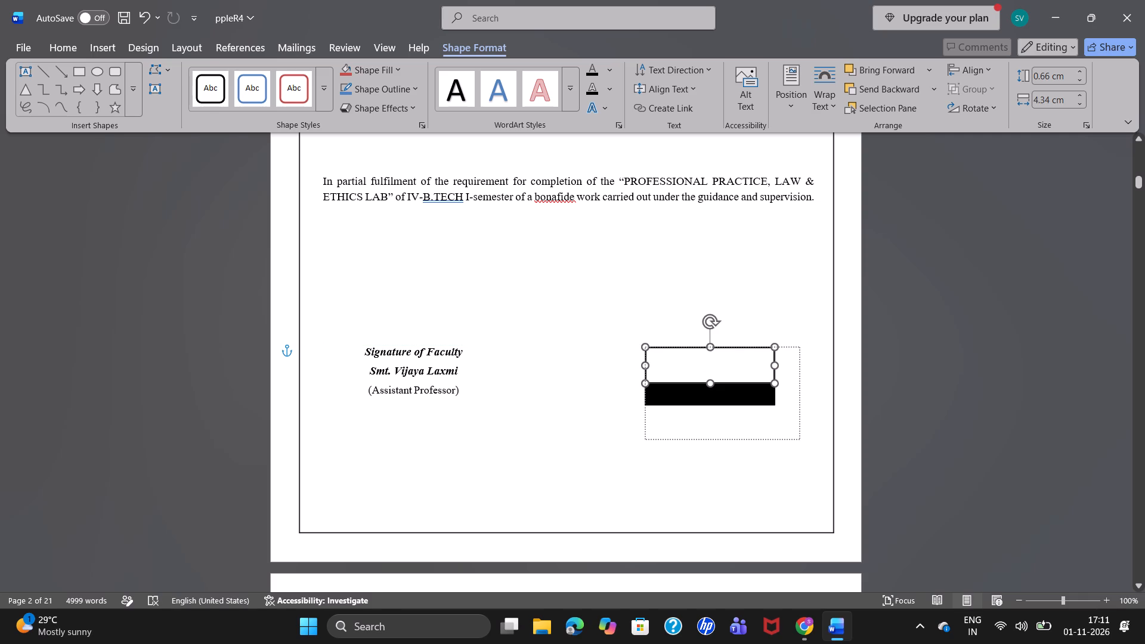
pyautogui.moveTo(800, 440); pyautogui.dragTo(824, 394)
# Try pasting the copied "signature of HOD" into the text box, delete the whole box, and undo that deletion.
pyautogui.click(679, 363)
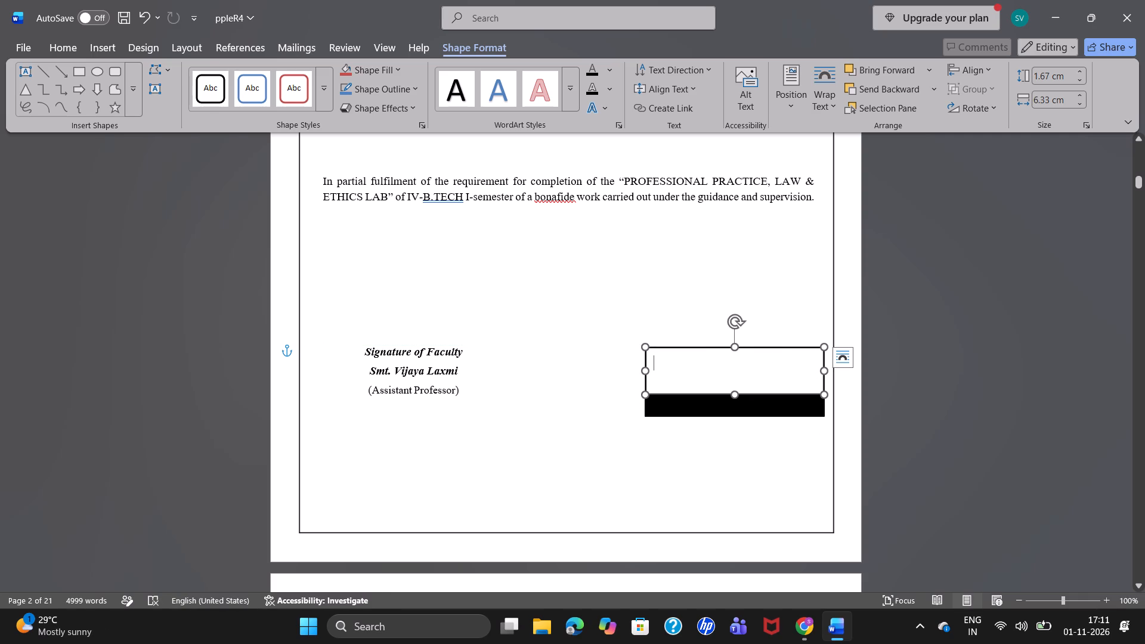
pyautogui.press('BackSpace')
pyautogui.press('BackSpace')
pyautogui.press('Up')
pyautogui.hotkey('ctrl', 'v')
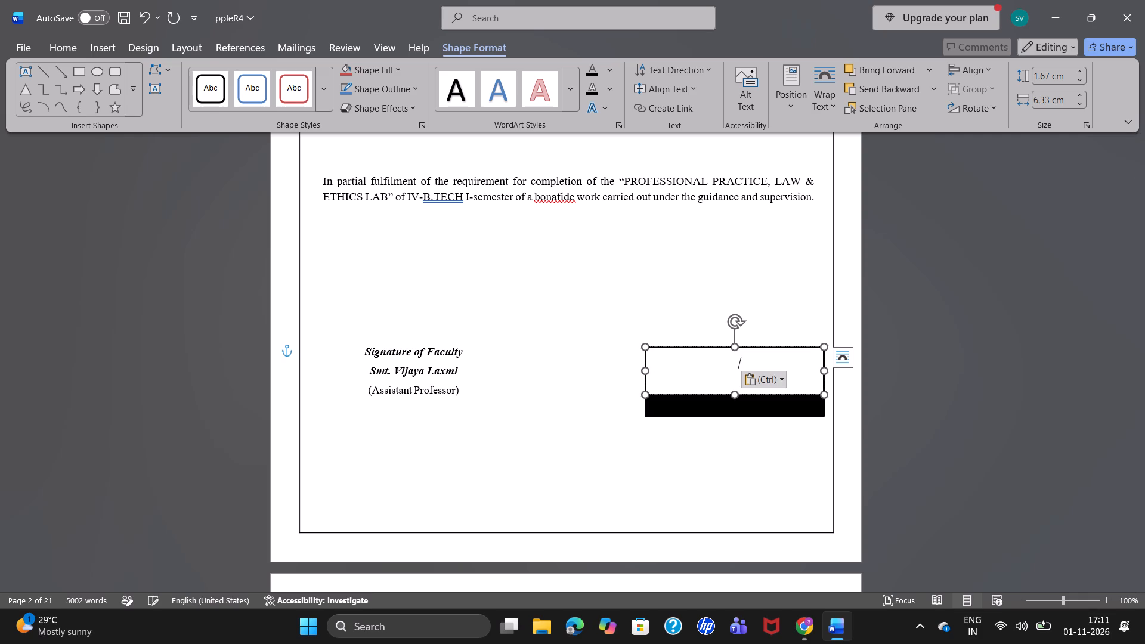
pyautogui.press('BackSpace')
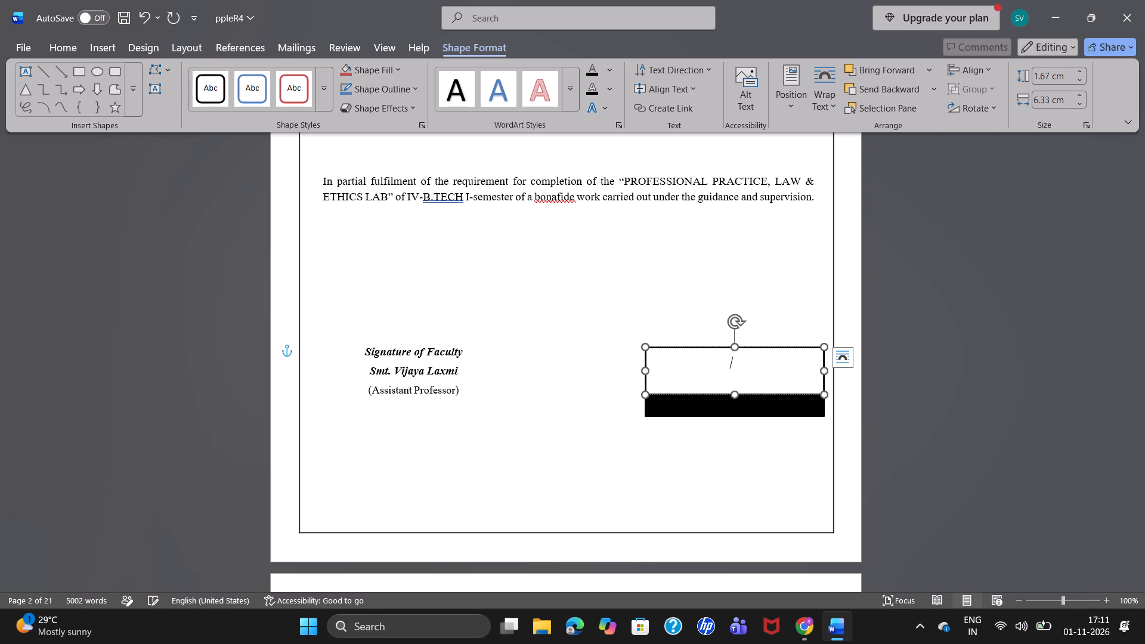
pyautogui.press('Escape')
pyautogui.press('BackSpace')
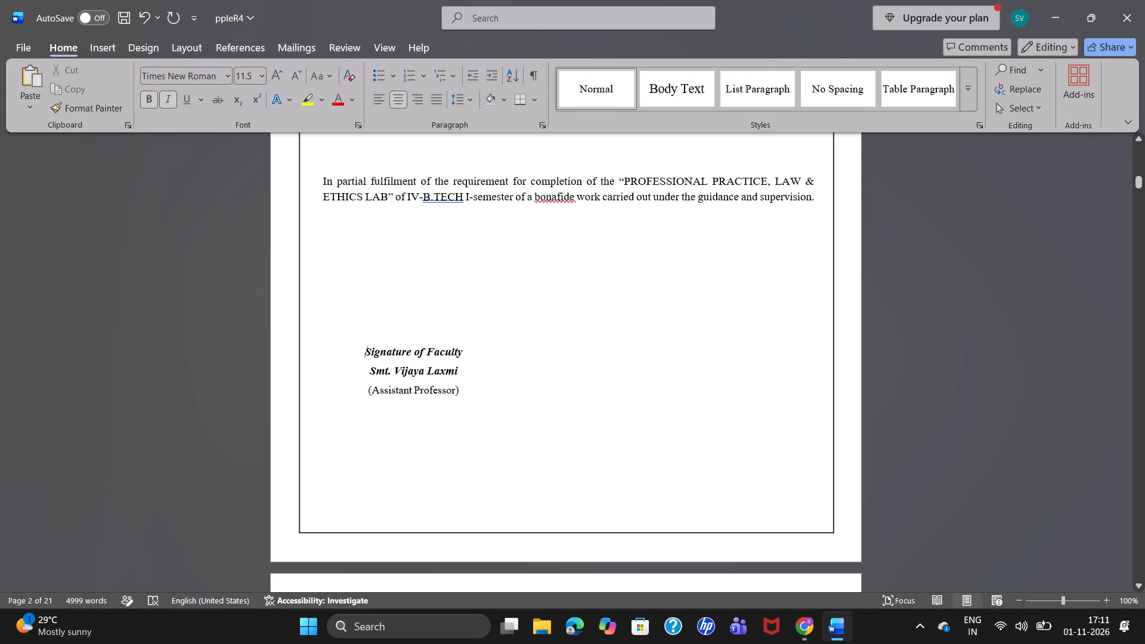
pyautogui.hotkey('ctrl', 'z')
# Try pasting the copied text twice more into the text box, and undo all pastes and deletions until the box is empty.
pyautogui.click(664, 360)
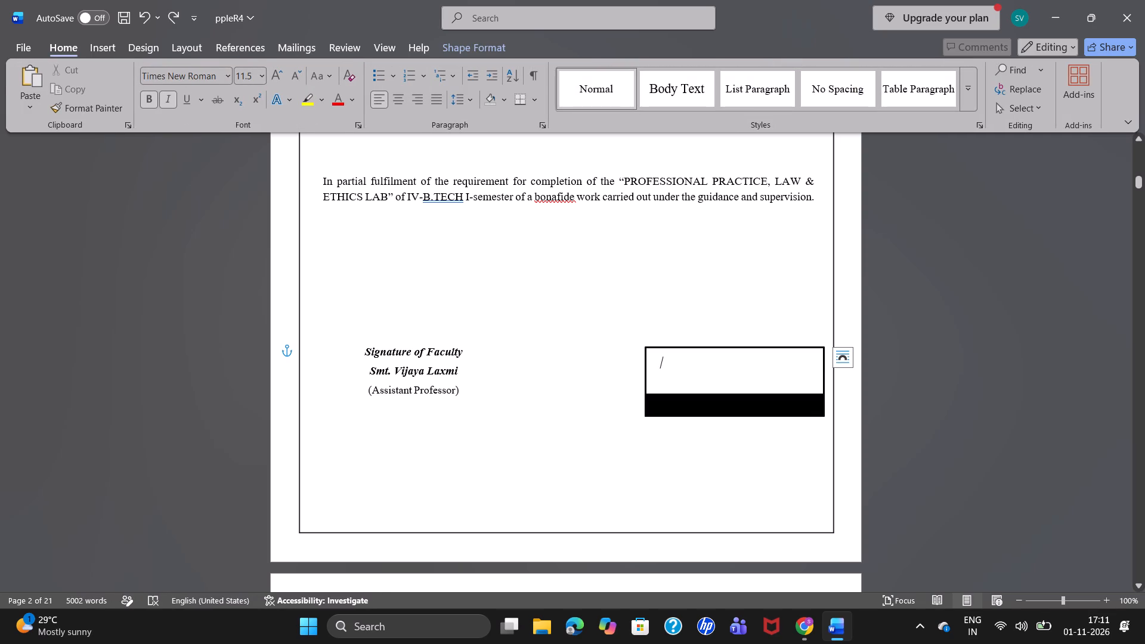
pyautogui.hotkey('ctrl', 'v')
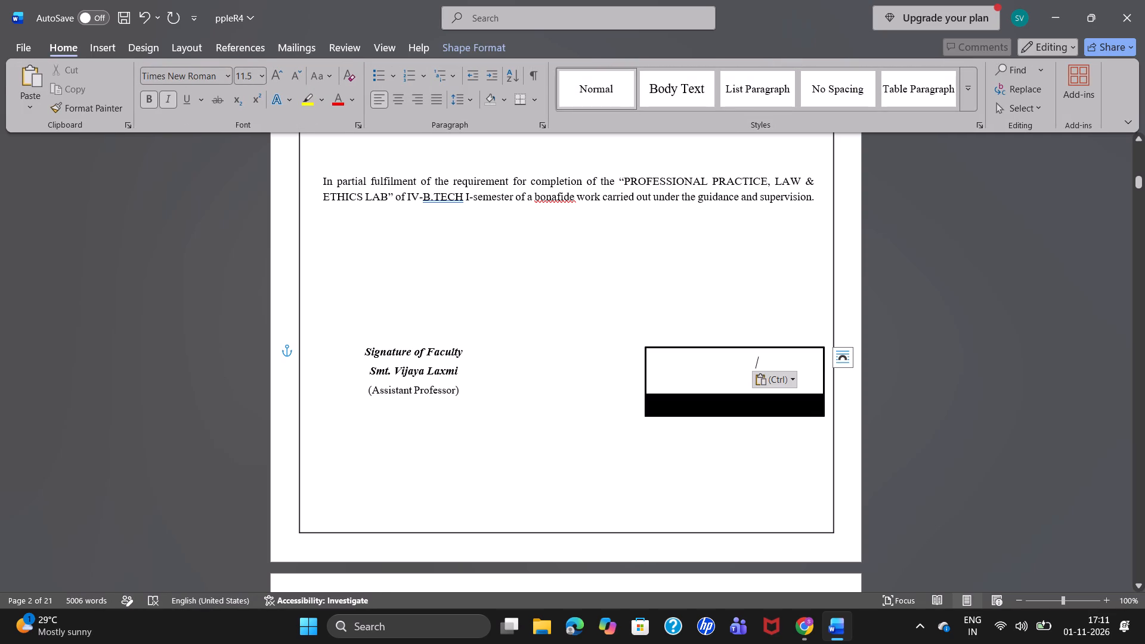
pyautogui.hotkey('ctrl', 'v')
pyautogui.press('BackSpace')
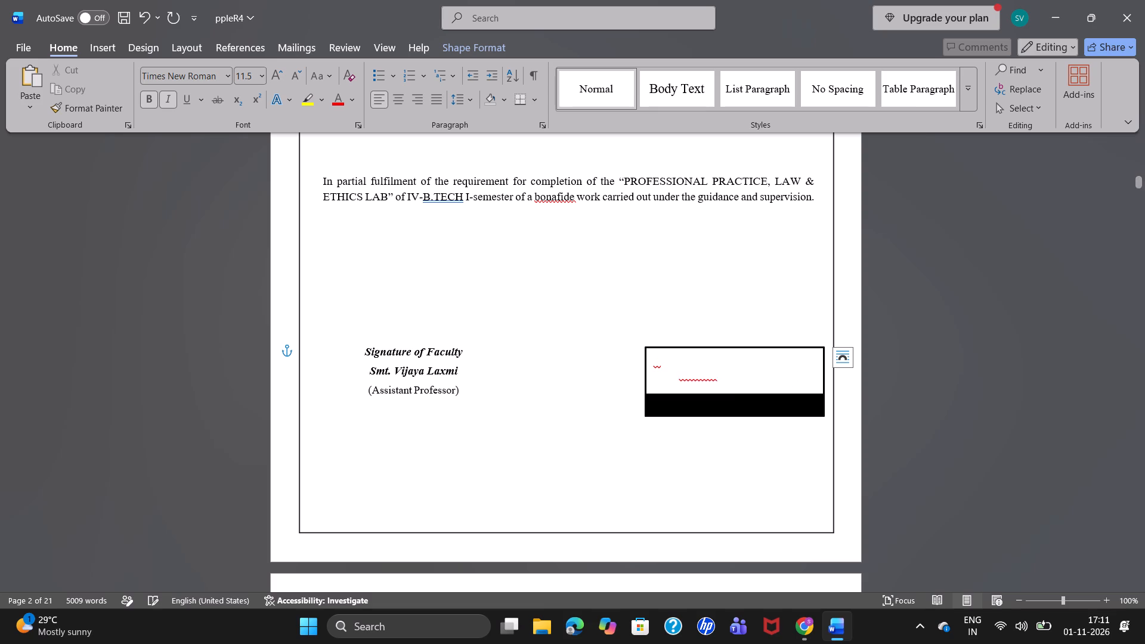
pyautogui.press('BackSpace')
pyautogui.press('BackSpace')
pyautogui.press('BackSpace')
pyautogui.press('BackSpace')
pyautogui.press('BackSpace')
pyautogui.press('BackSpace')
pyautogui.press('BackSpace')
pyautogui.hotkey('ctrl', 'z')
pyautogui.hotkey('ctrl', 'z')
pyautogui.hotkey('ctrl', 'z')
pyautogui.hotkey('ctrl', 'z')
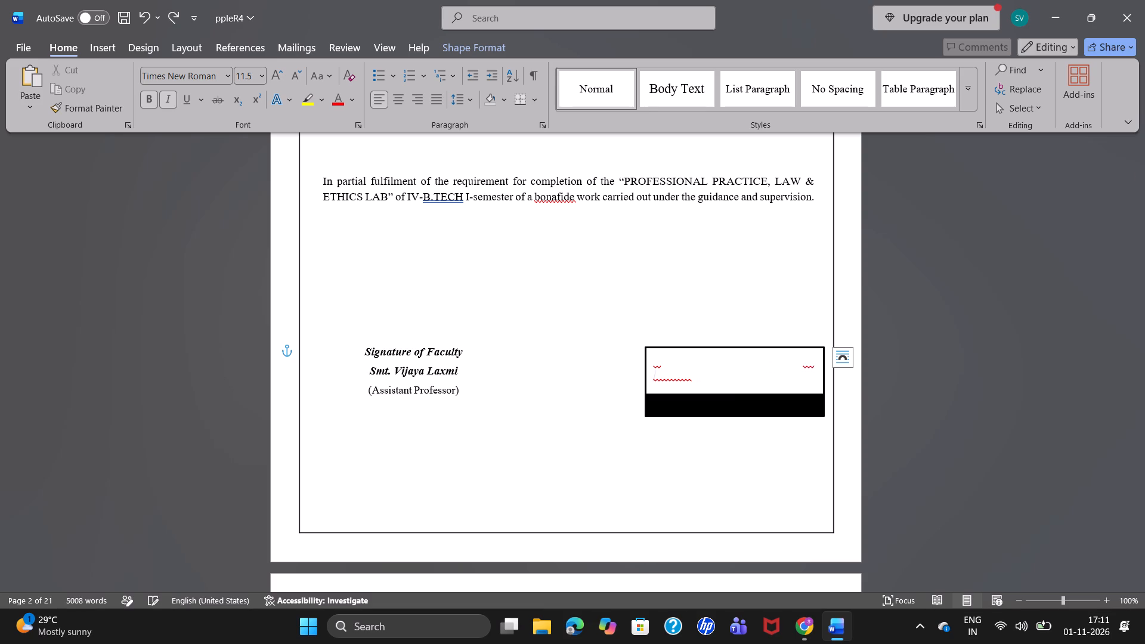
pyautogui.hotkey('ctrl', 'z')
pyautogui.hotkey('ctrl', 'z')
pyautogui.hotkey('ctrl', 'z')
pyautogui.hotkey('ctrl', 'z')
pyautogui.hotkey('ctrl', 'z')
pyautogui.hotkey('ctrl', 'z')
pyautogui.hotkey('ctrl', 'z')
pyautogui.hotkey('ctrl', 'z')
# Enter "Signature of H" as the beginning of the HOD signature label in the text box.
pyautogui.hotkey('shift', 's')
pyautogui.write('ignature')
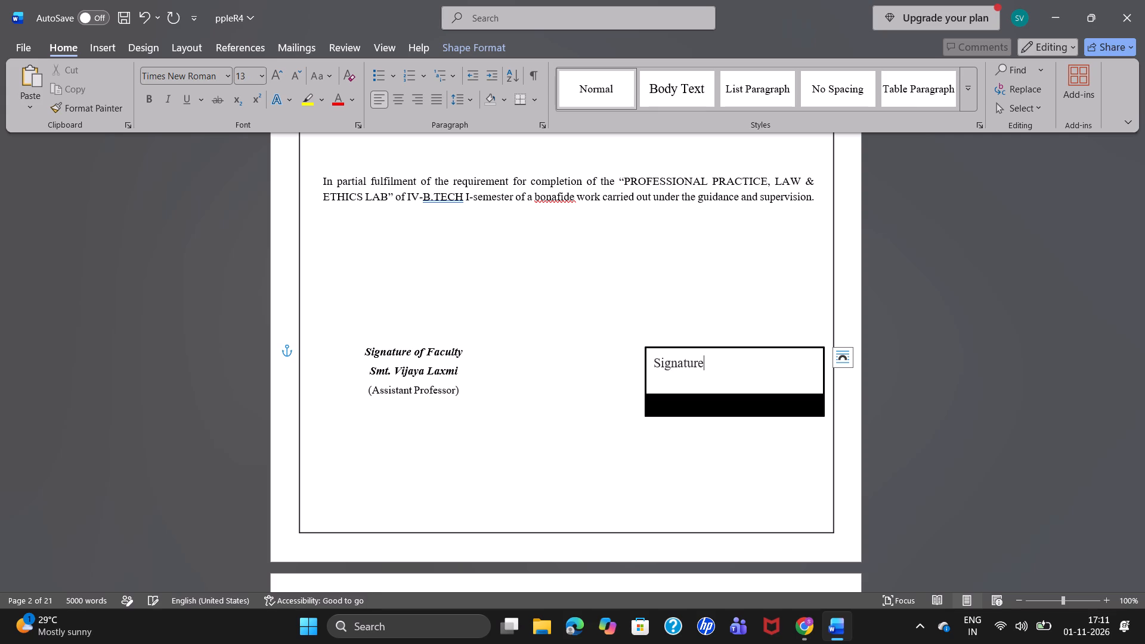
pyautogui.press('space')
pyautogui.write('of')
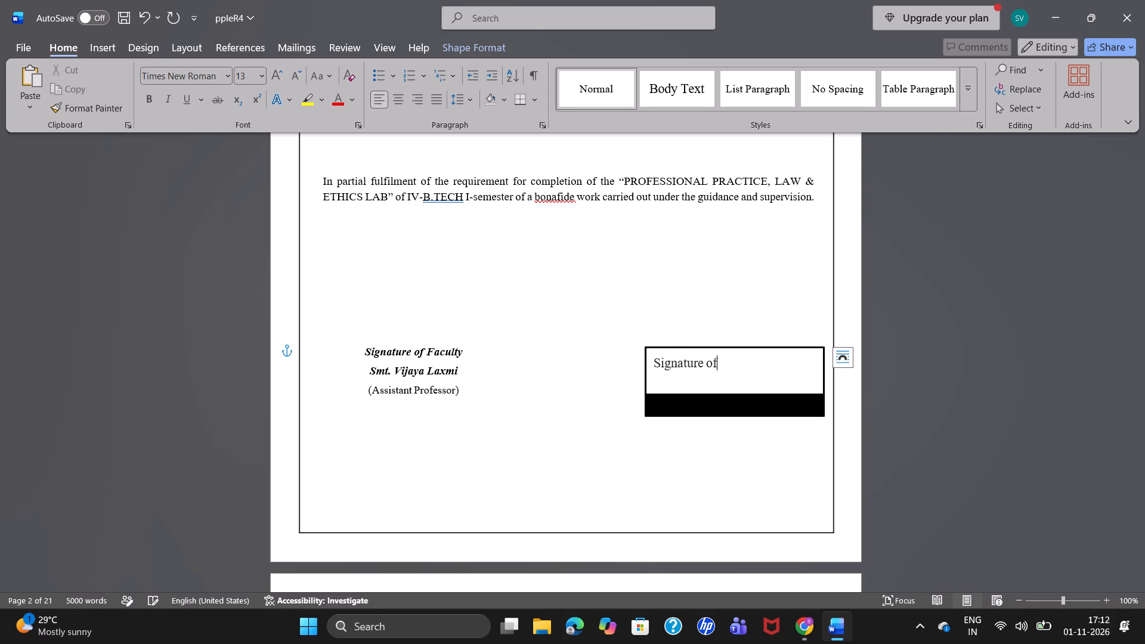
pyautogui.press('space')
pyautogui.hotkey('shift', 'h')
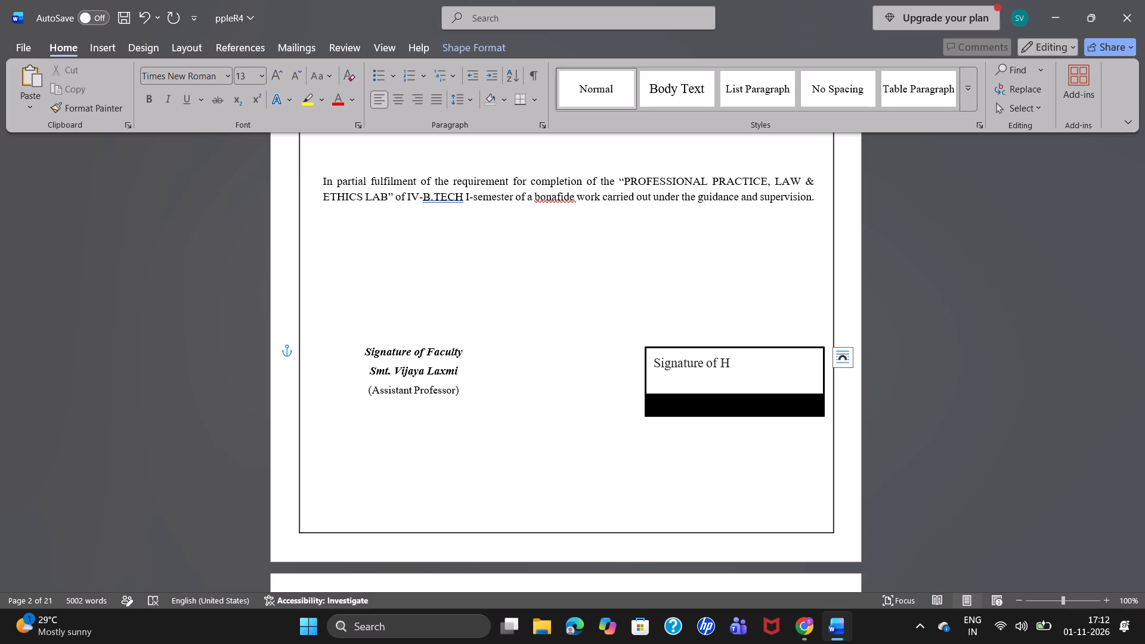
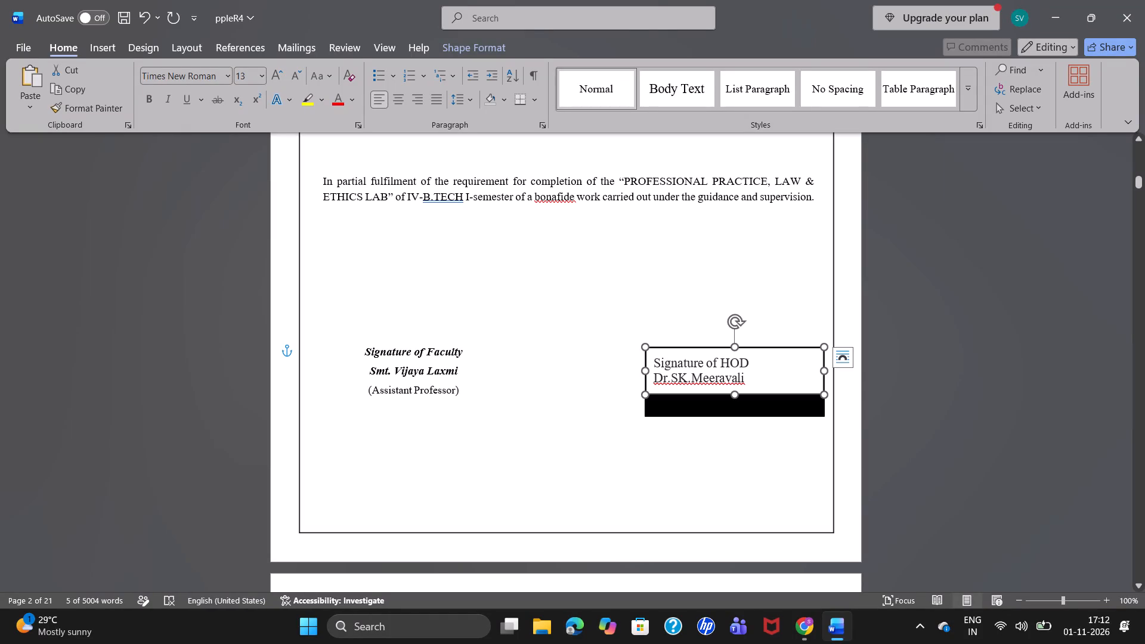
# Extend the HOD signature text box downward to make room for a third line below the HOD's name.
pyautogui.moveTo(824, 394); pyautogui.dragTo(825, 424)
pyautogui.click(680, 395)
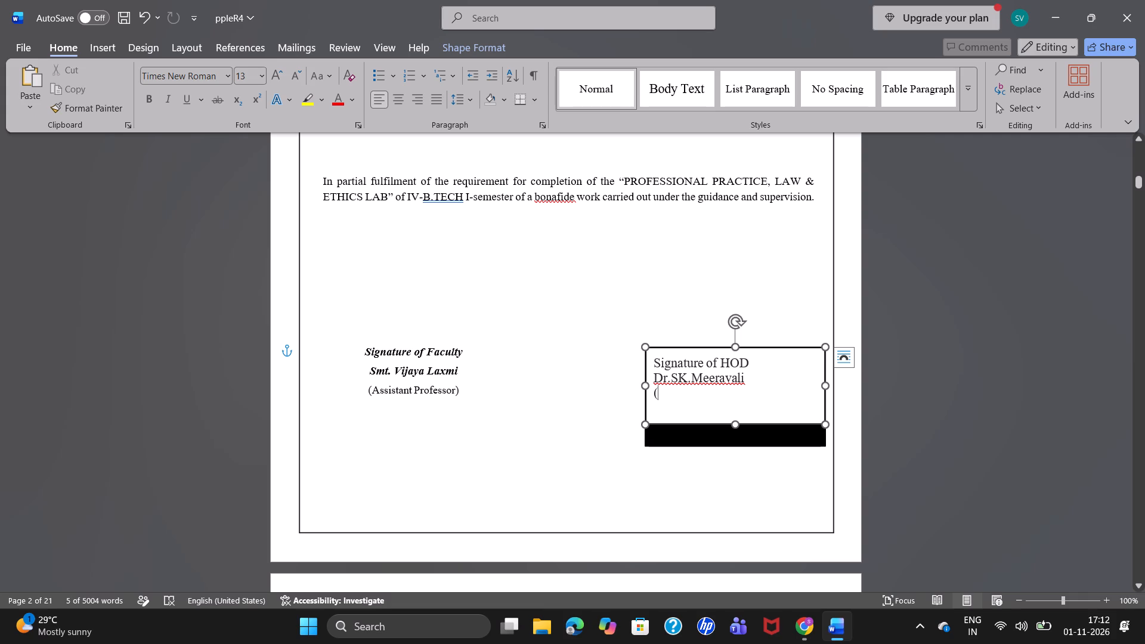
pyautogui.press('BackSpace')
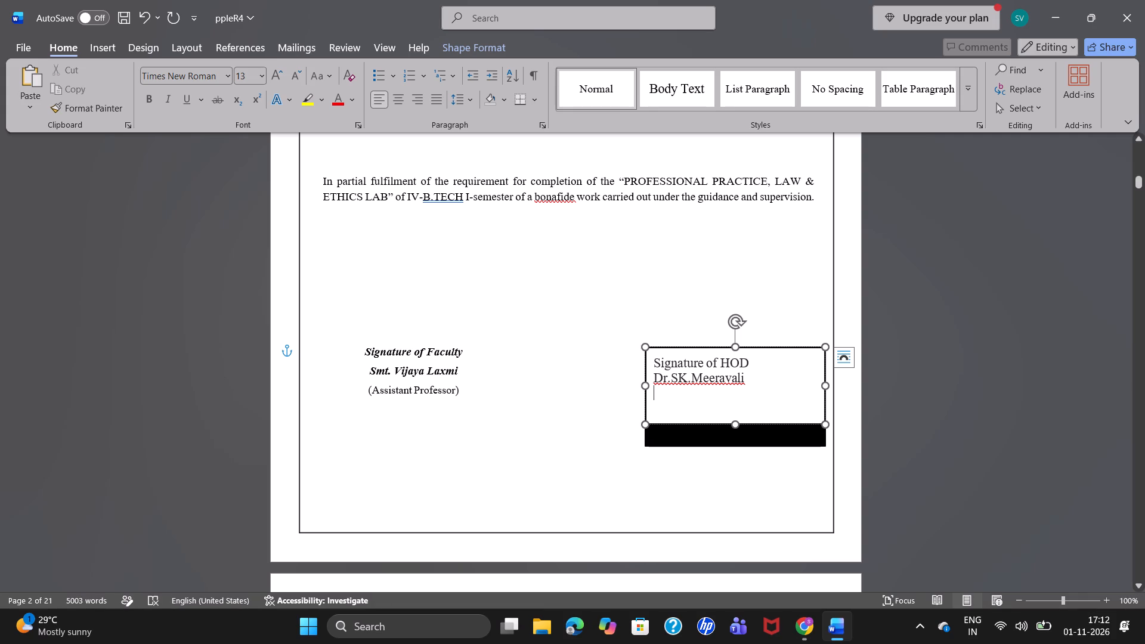
# Delete the whole HOD signature text box from the certificate page.
pyautogui.click(760, 348)
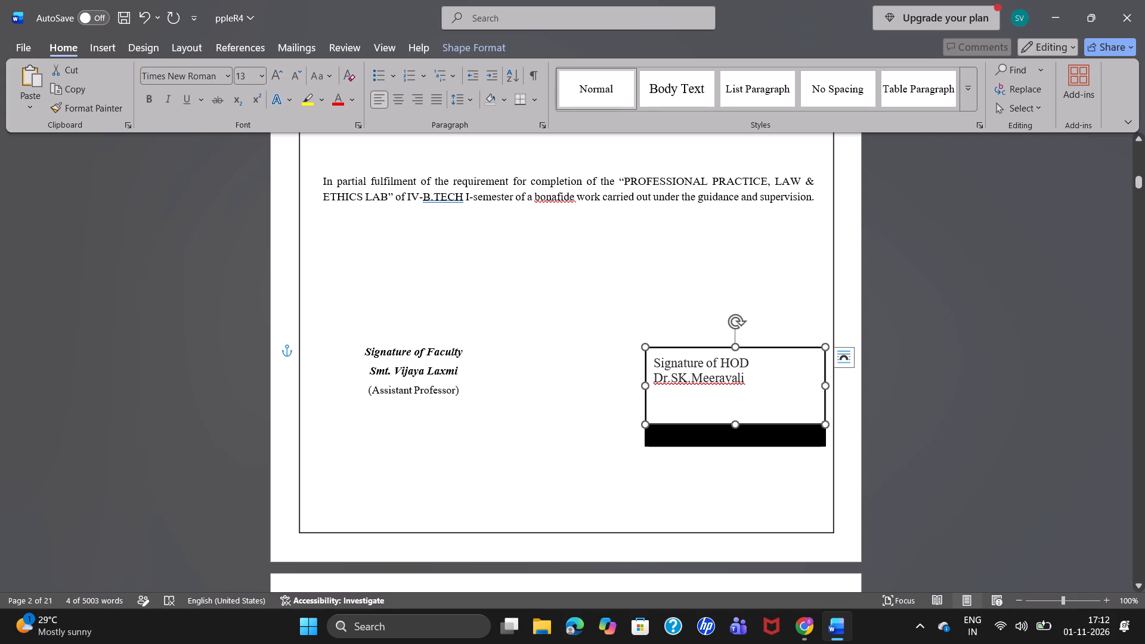
pyautogui.click(572, 505)
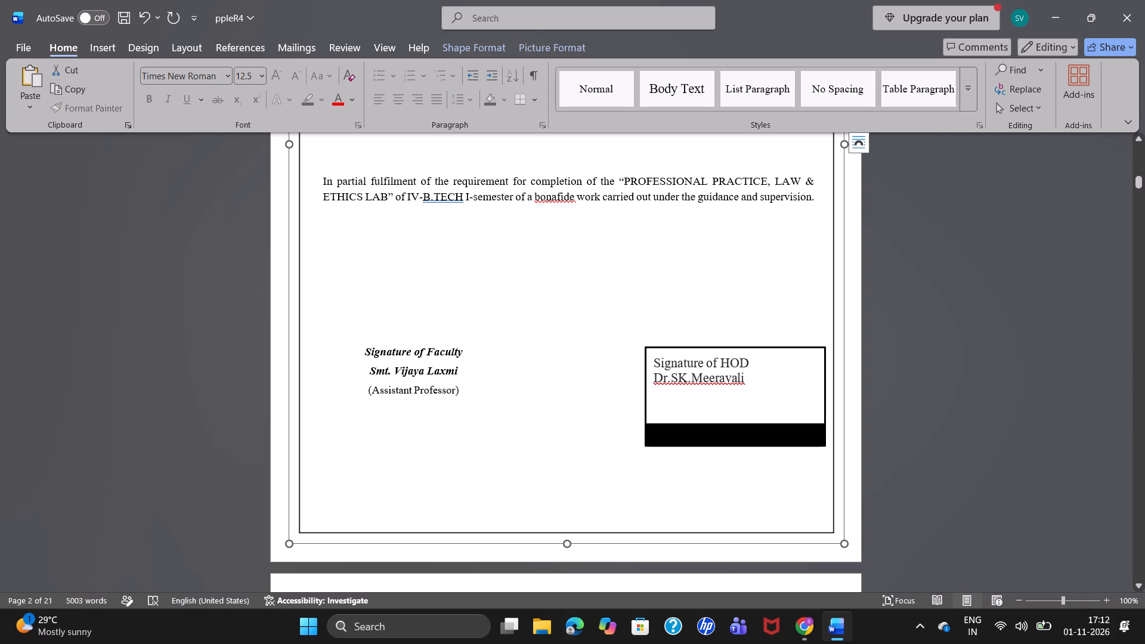
pyautogui.click(744, 444)
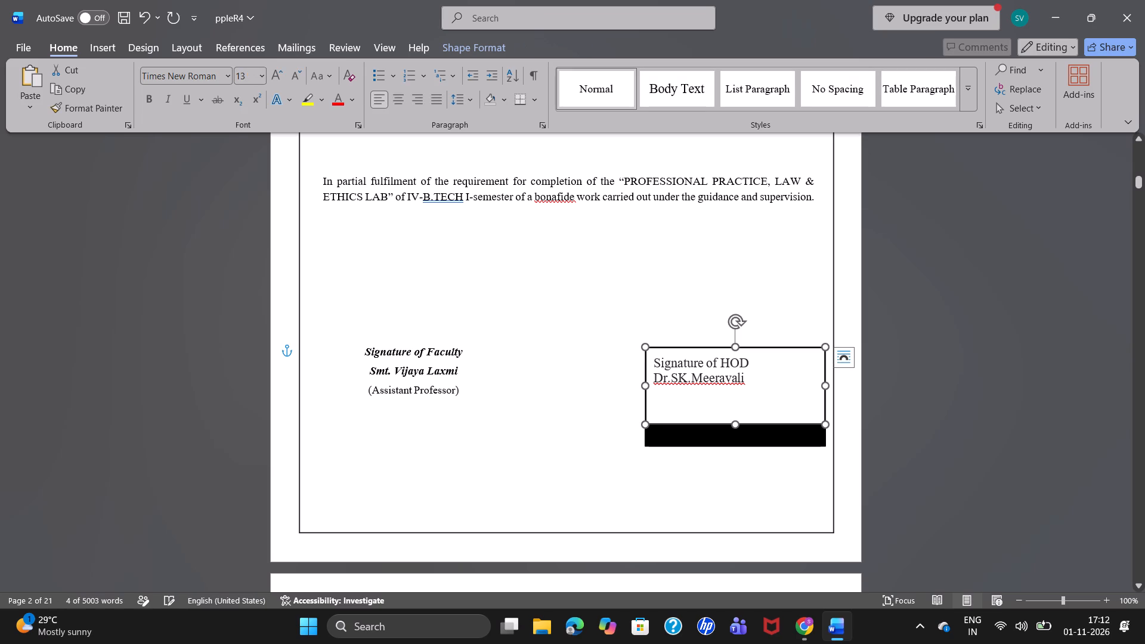
pyautogui.press('Delete')
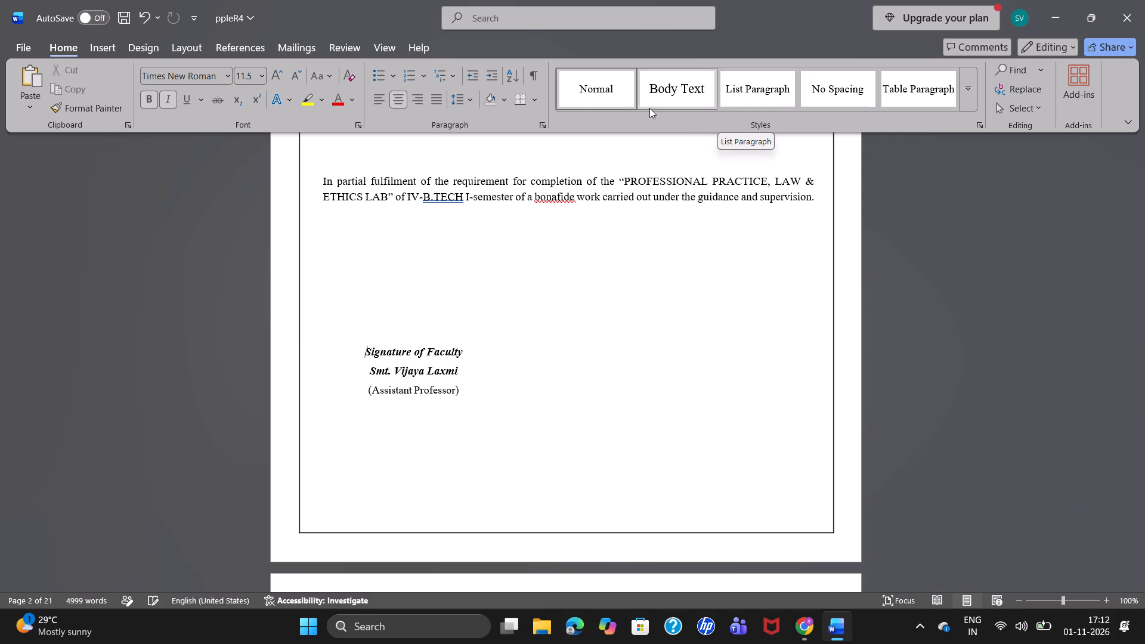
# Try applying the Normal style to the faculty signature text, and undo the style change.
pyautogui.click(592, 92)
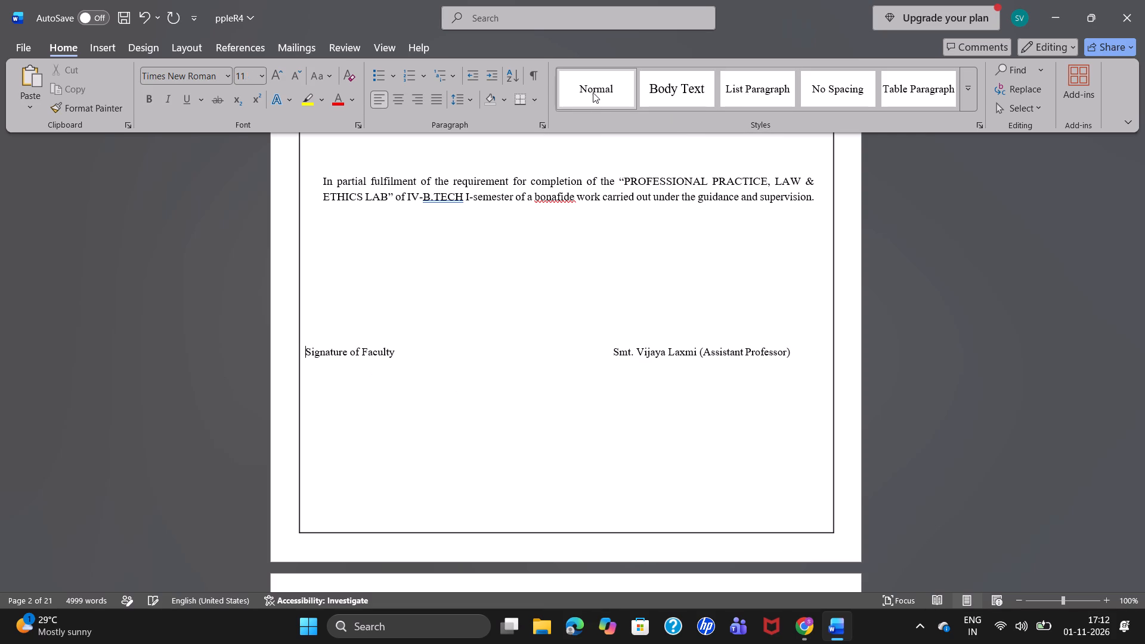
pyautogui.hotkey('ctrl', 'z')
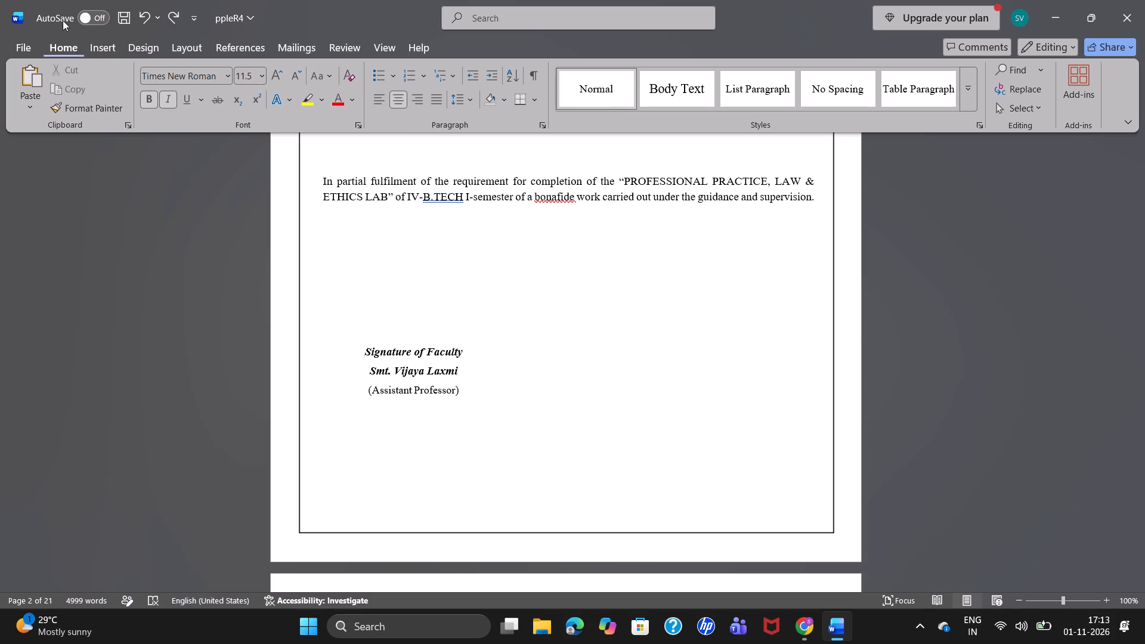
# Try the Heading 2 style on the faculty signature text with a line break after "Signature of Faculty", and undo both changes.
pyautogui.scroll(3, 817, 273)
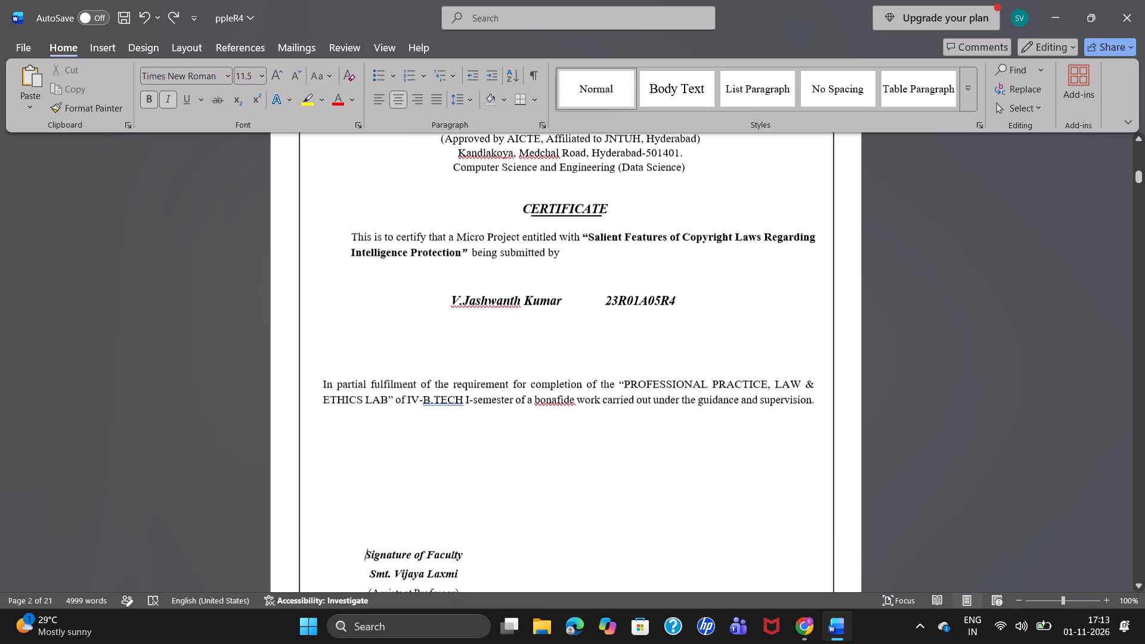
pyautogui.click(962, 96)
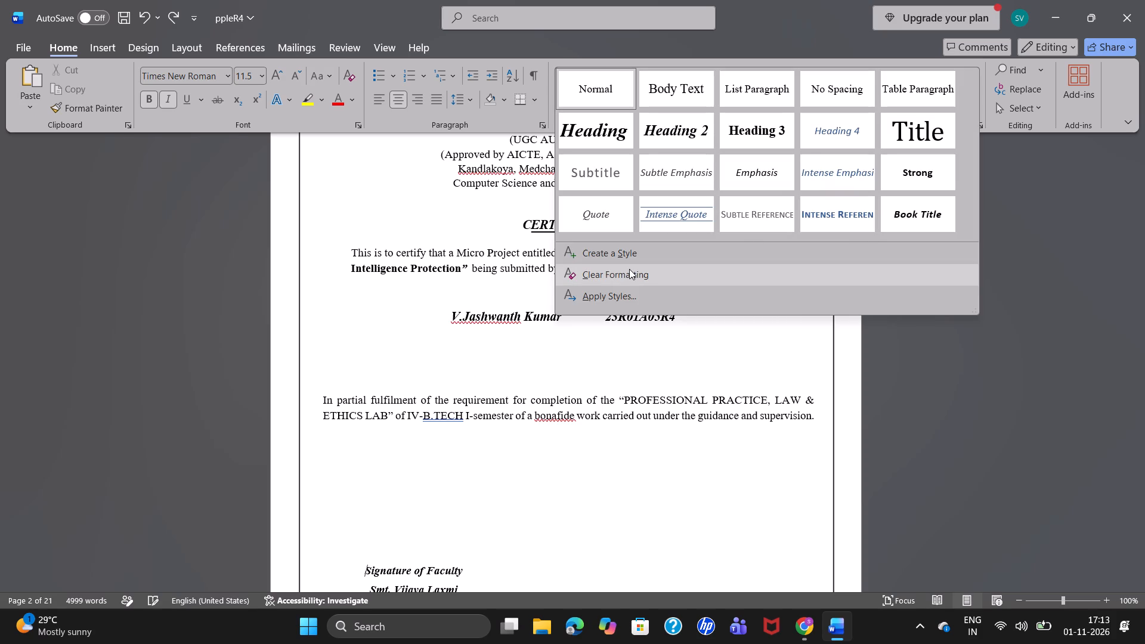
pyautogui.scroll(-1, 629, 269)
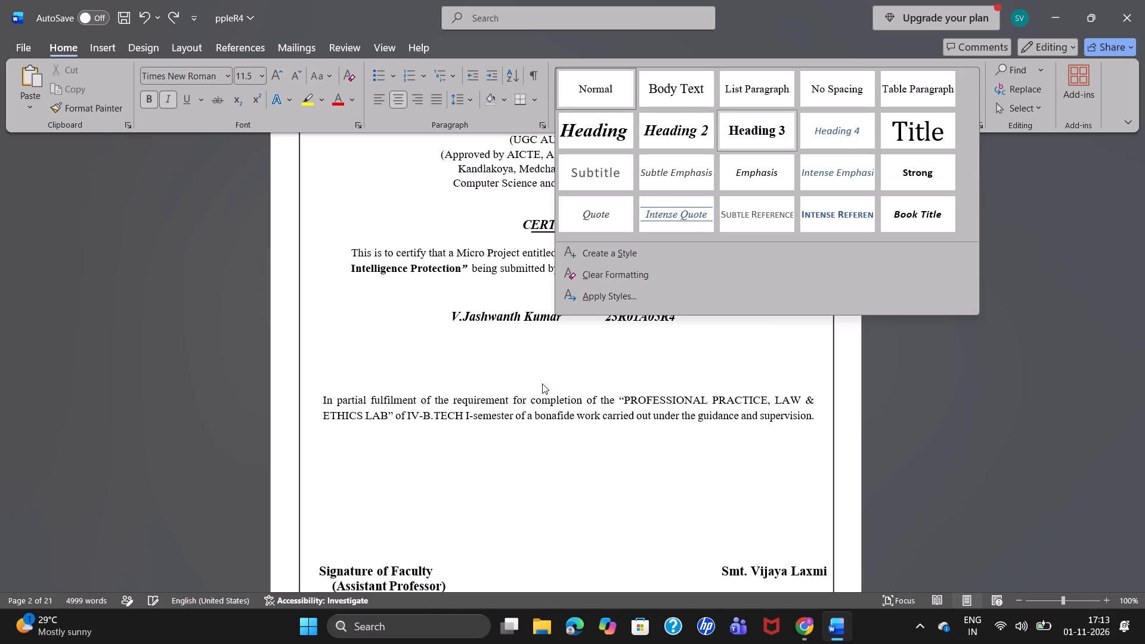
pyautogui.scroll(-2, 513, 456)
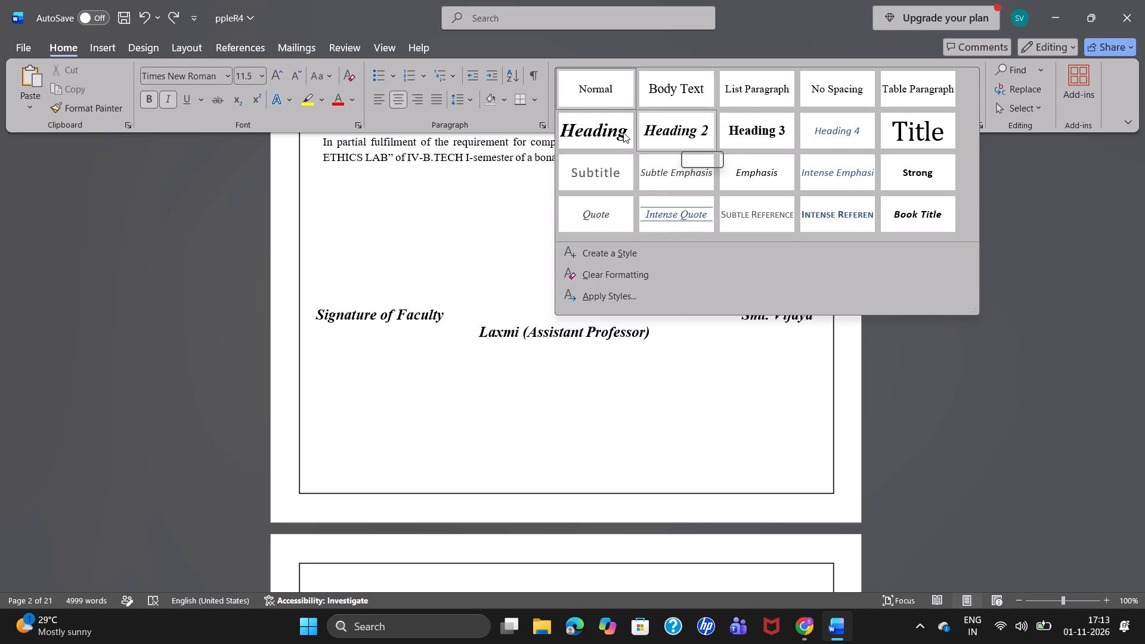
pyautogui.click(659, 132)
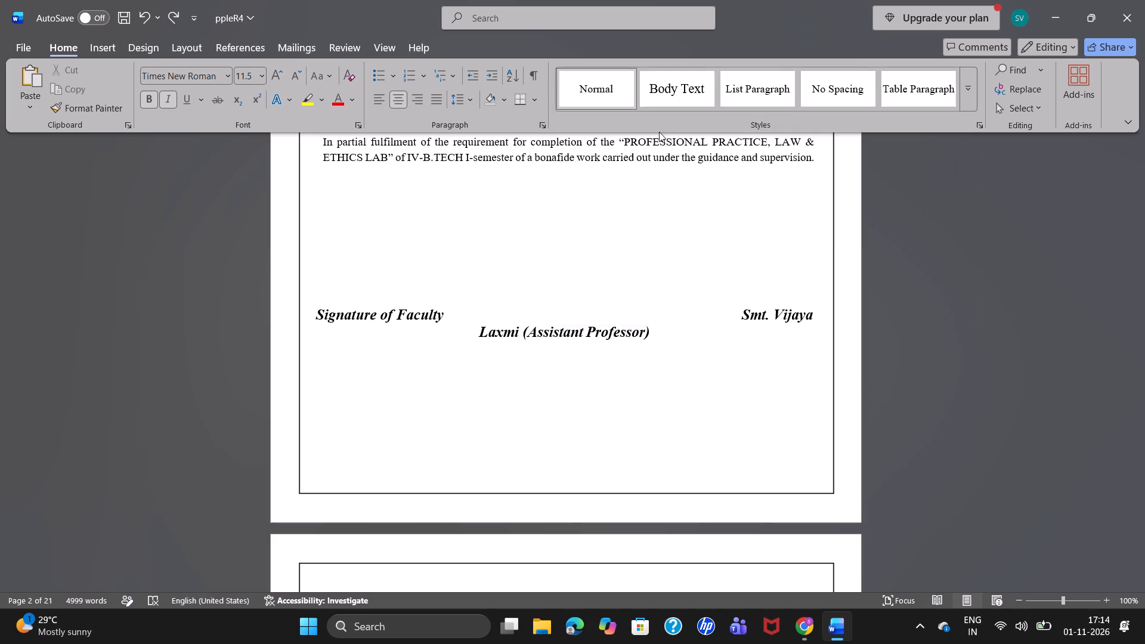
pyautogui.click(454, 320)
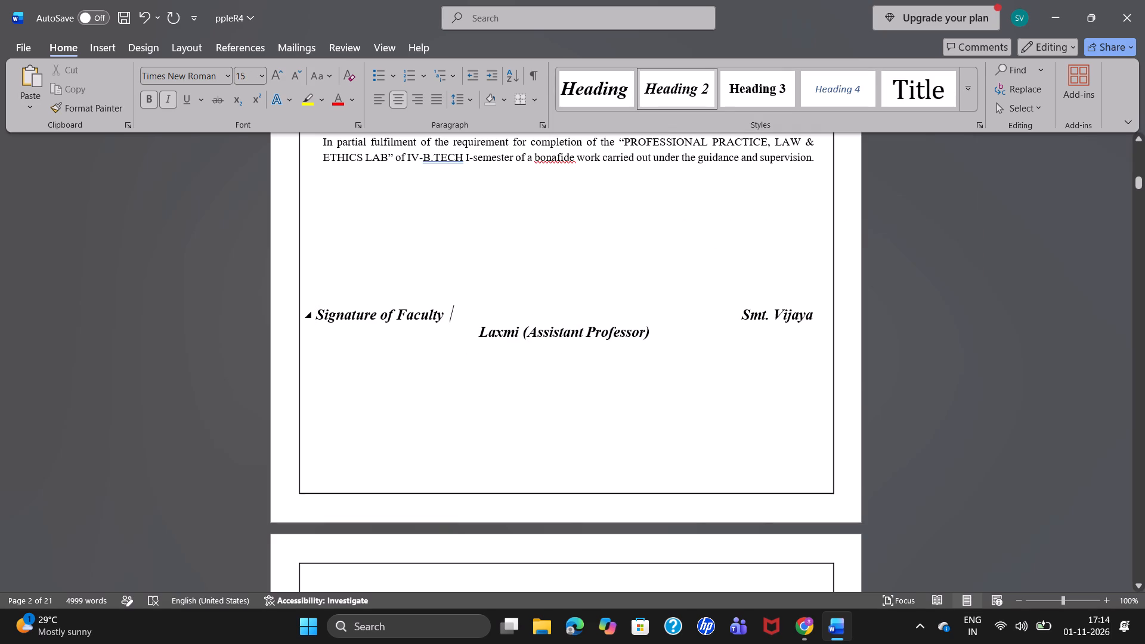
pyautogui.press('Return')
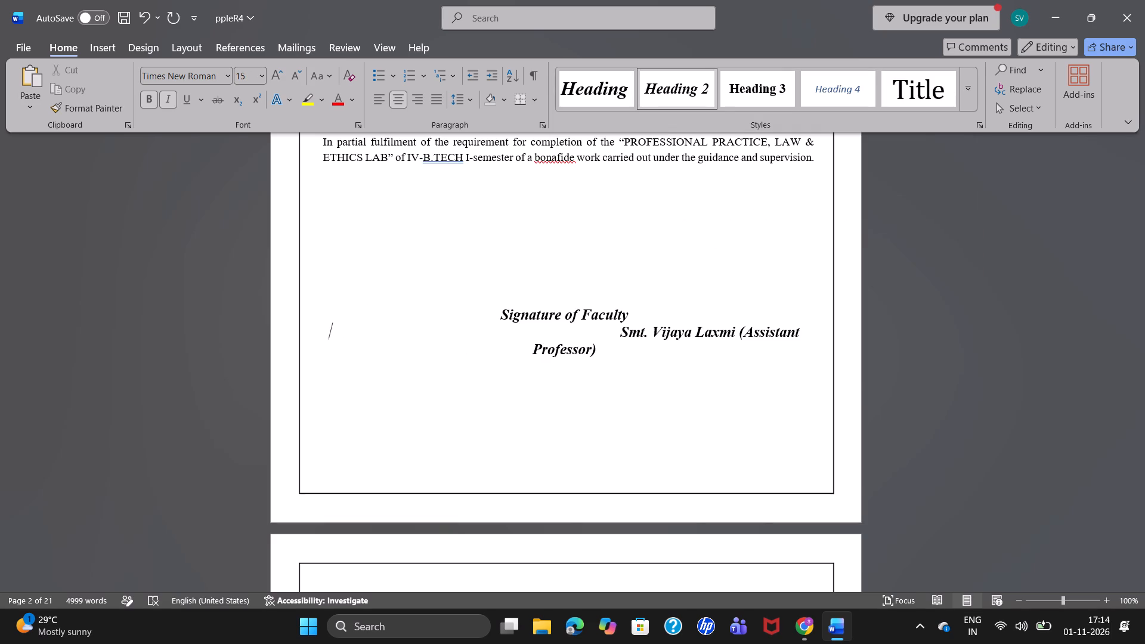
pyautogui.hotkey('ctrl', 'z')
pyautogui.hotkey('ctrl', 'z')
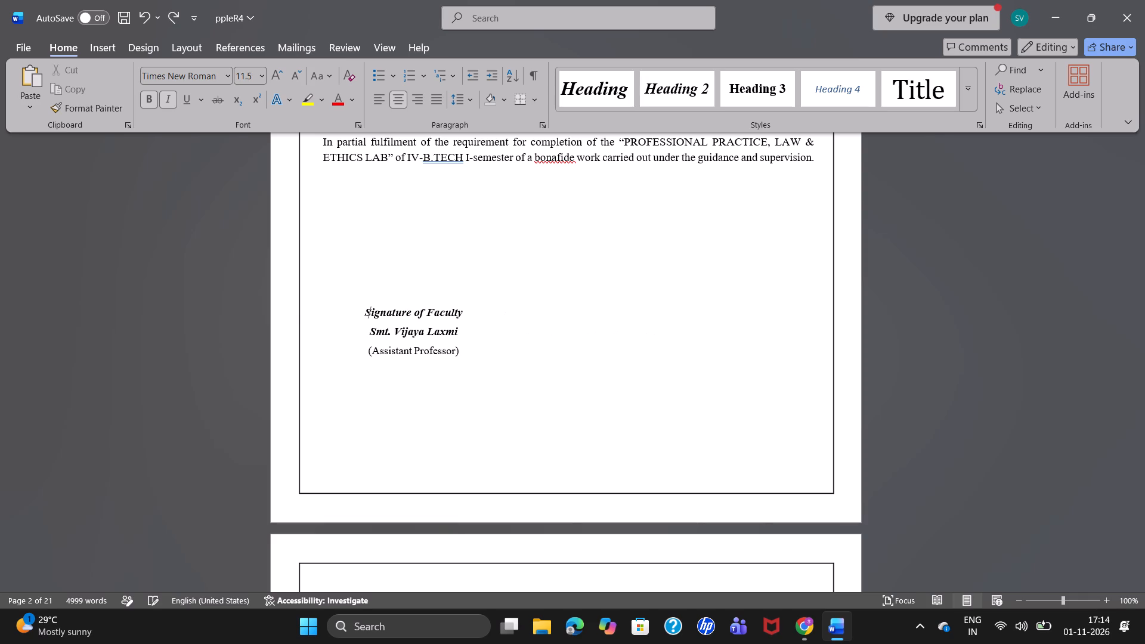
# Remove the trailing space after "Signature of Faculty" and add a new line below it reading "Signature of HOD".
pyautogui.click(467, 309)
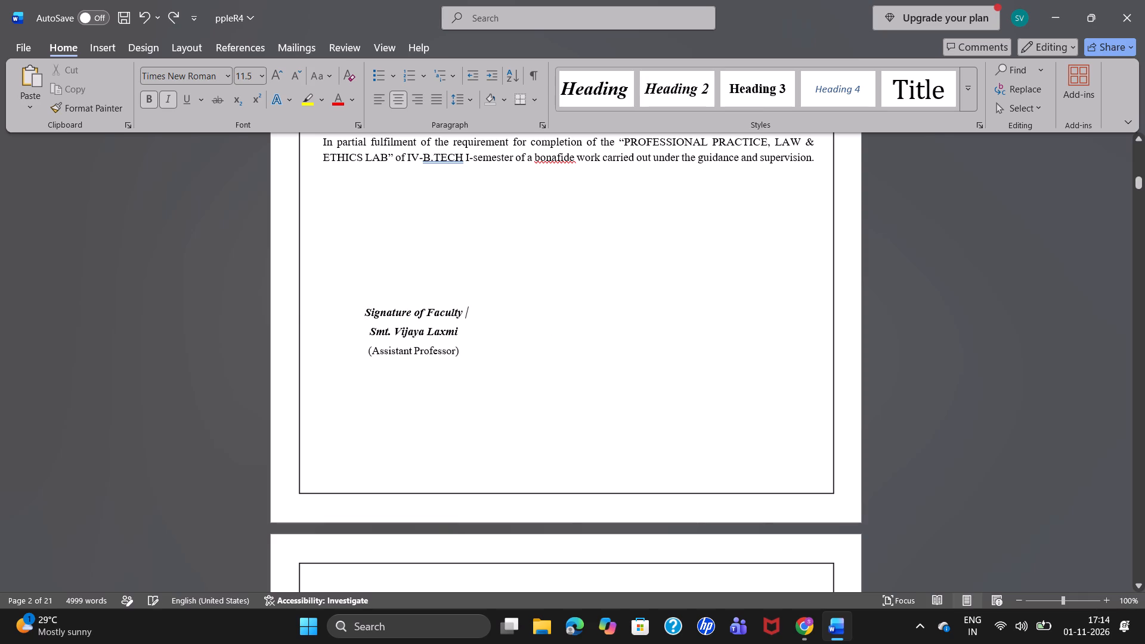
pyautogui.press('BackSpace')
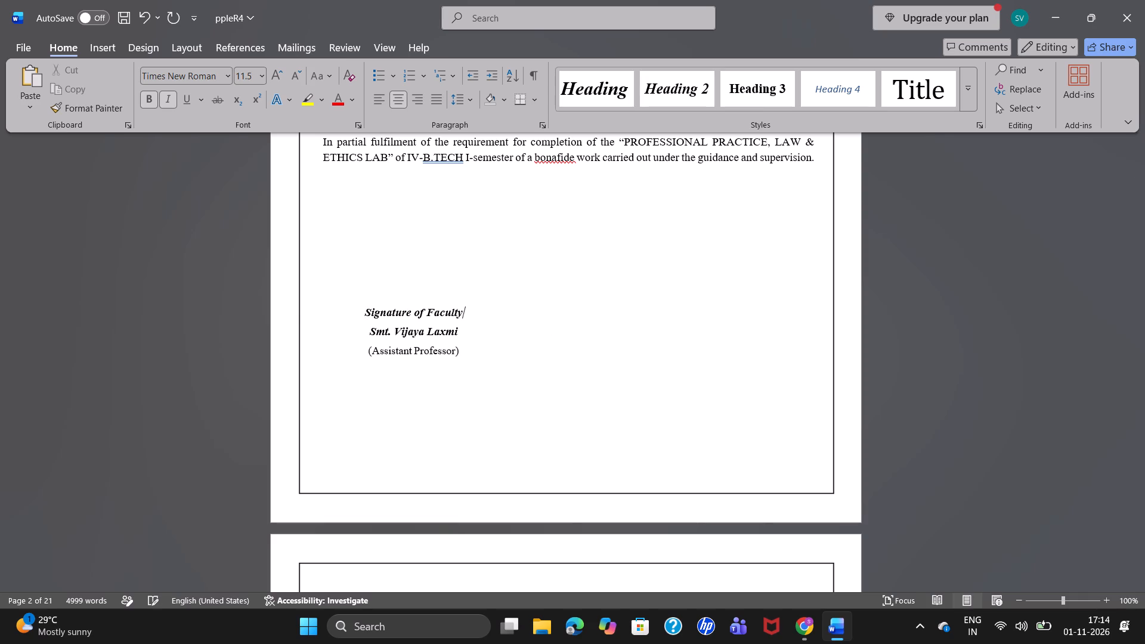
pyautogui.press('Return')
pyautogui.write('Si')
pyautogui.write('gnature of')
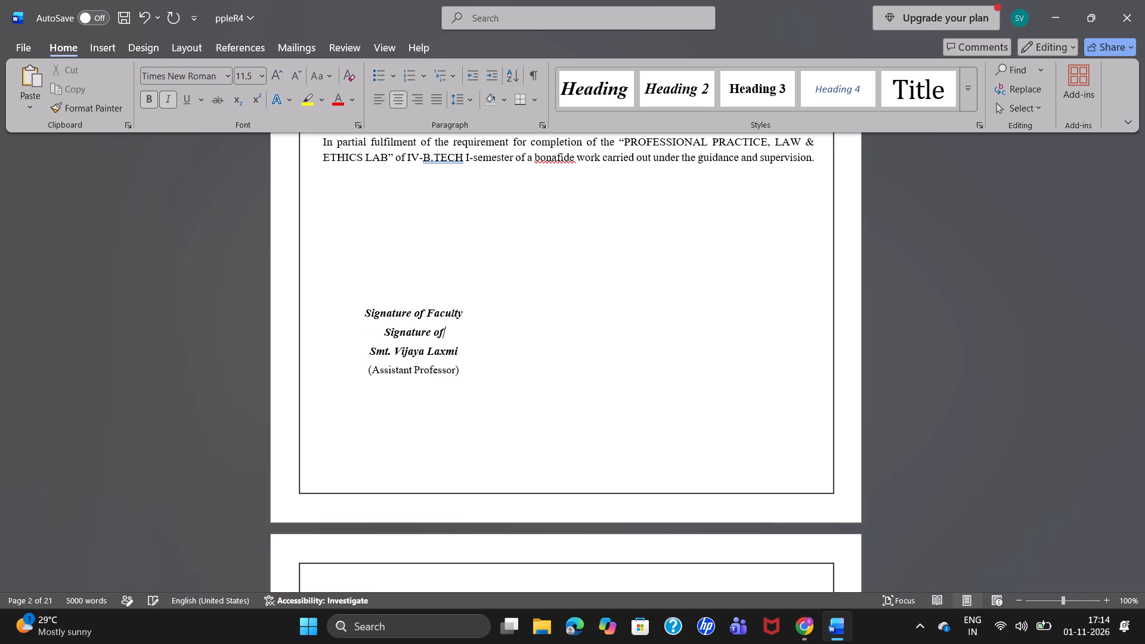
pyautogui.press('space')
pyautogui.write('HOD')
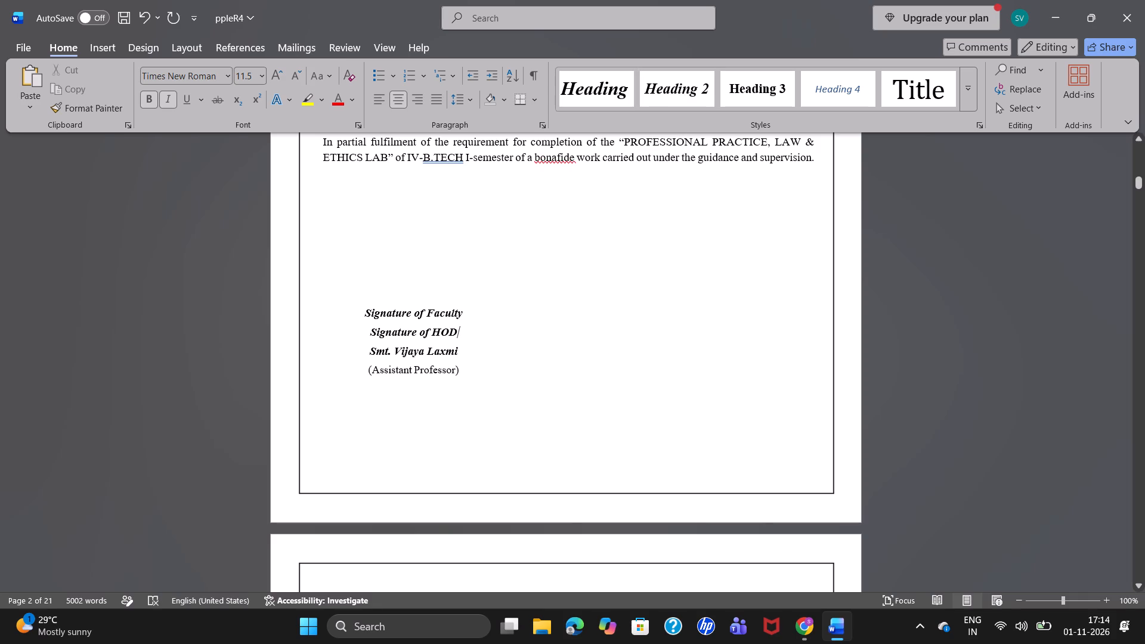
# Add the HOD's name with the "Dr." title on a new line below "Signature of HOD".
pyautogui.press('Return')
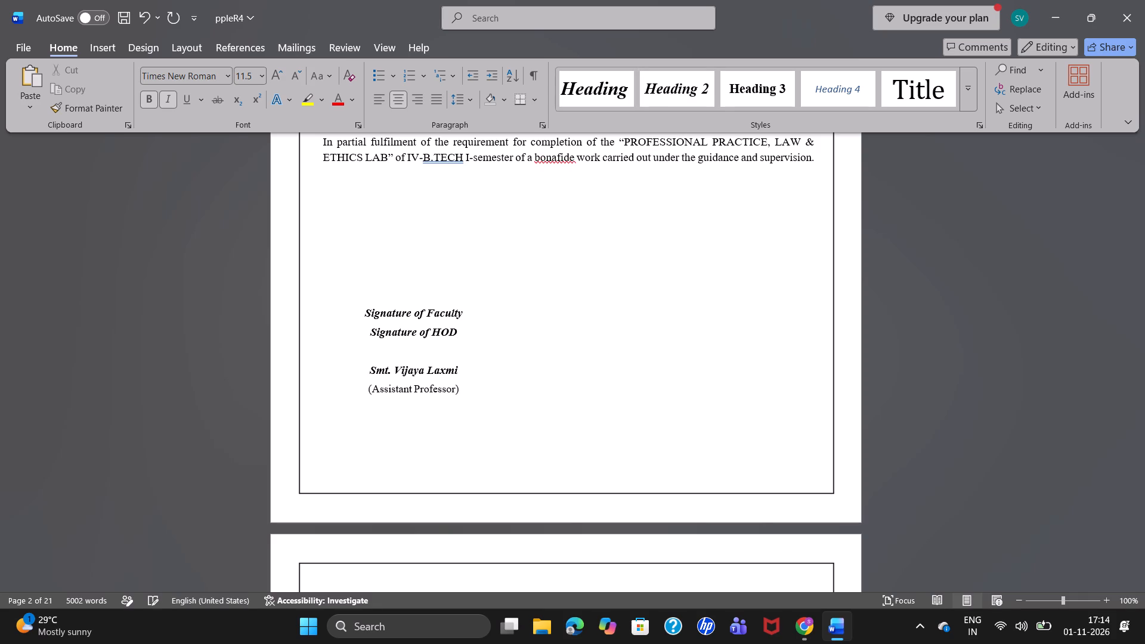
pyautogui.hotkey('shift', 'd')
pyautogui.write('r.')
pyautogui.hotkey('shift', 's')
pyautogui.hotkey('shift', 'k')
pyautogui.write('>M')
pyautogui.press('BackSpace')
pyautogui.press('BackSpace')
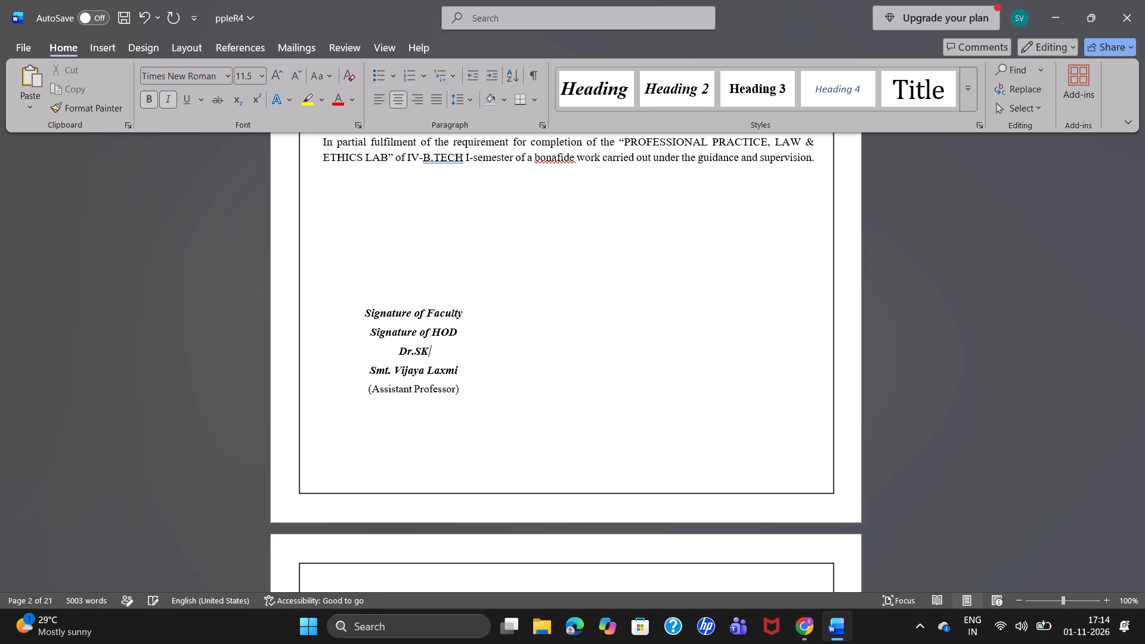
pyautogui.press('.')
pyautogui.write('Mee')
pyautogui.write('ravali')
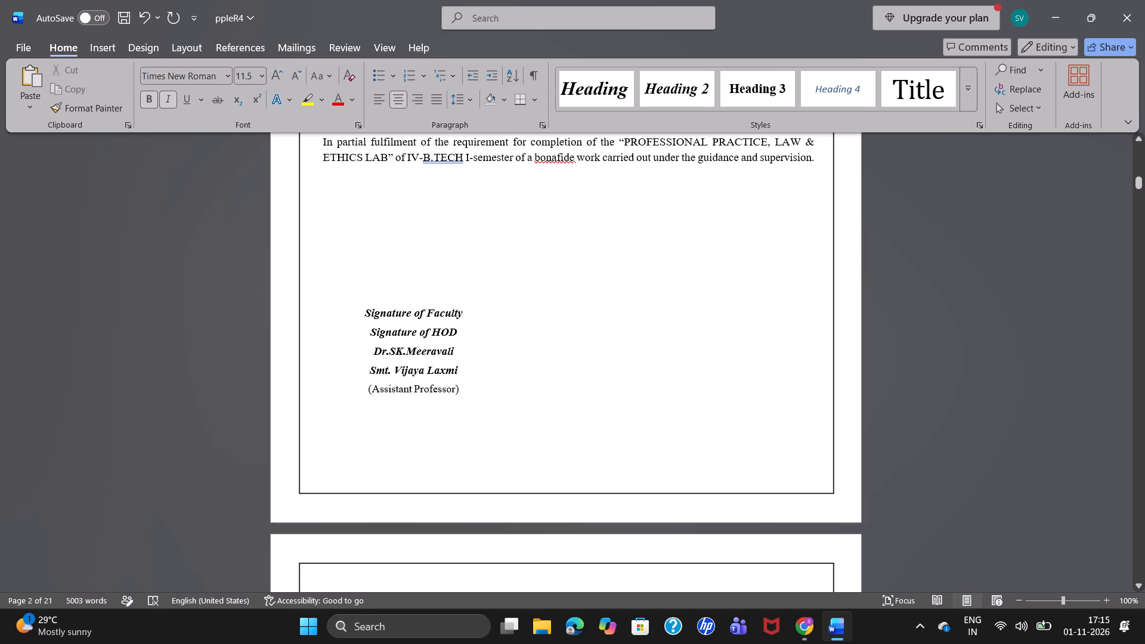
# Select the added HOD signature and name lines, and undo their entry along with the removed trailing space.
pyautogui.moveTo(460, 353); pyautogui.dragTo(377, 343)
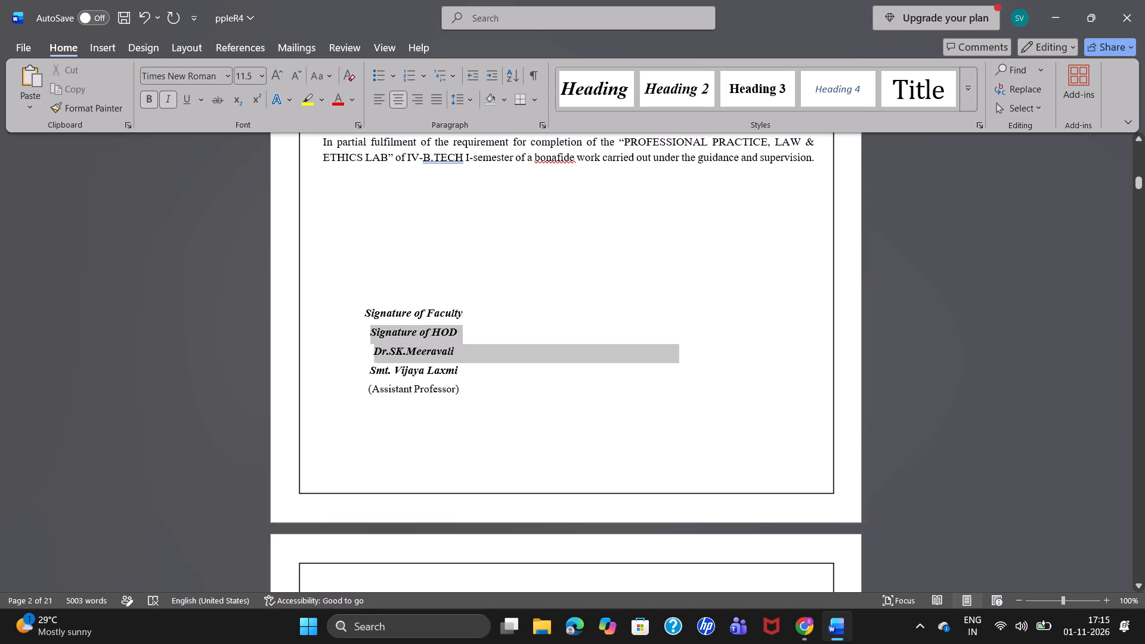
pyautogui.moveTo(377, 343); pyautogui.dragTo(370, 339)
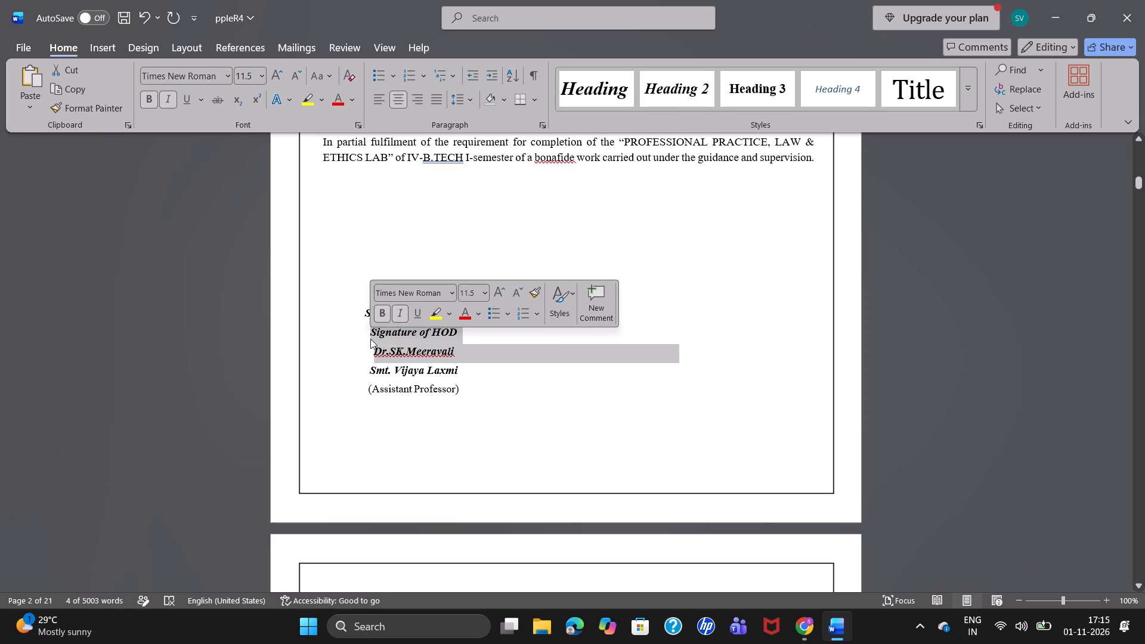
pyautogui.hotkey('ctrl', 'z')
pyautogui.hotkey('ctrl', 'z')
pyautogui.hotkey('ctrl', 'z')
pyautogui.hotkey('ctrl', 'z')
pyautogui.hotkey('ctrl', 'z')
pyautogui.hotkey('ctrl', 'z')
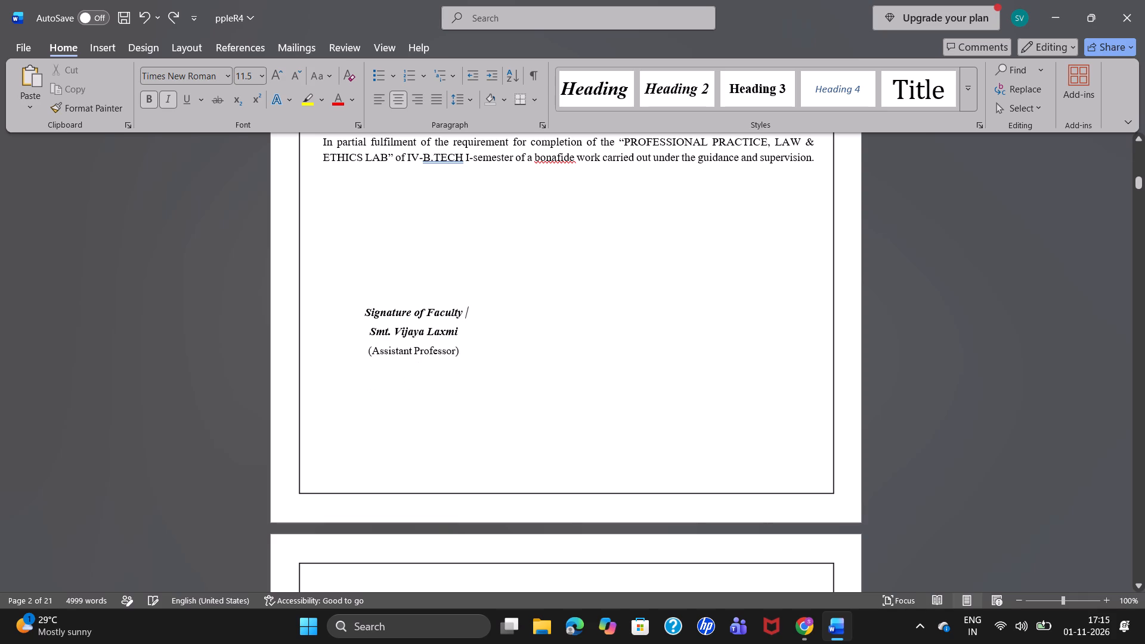
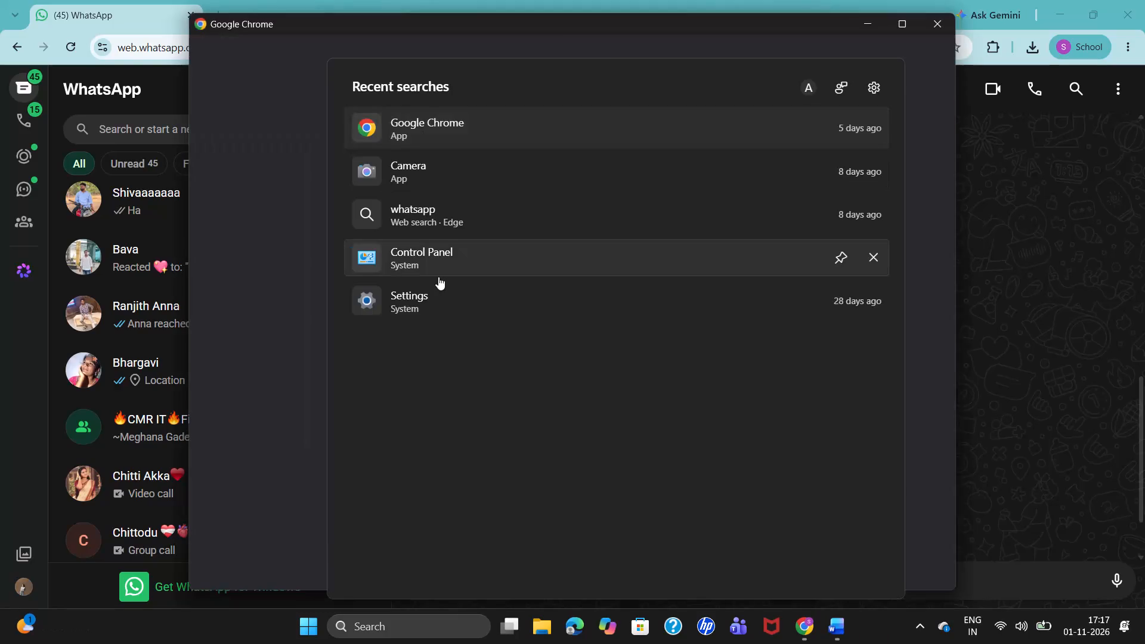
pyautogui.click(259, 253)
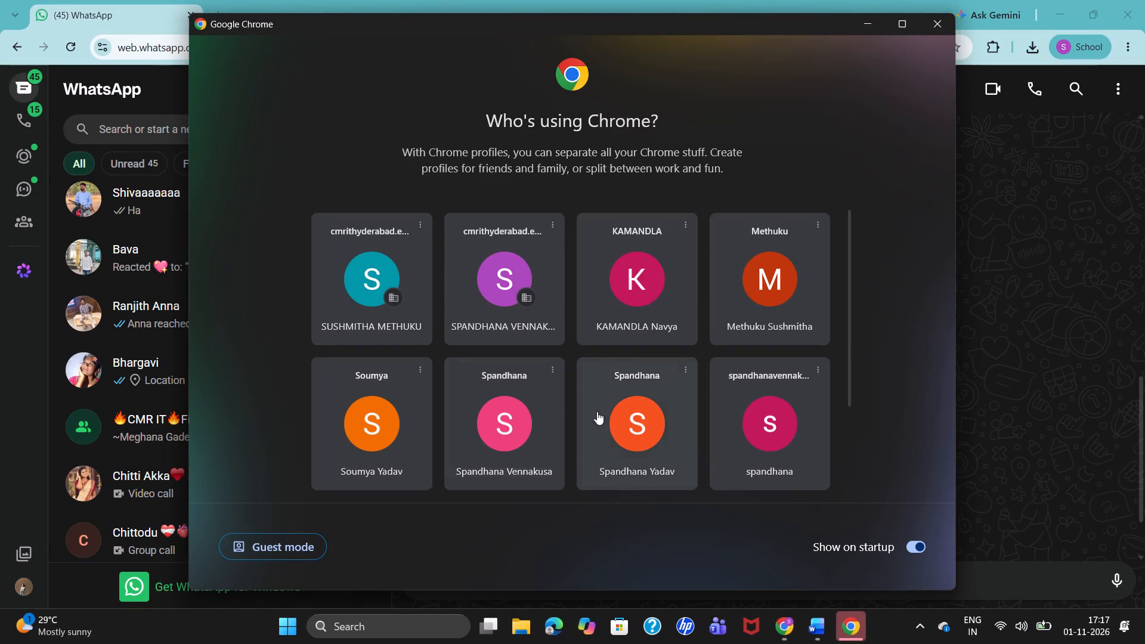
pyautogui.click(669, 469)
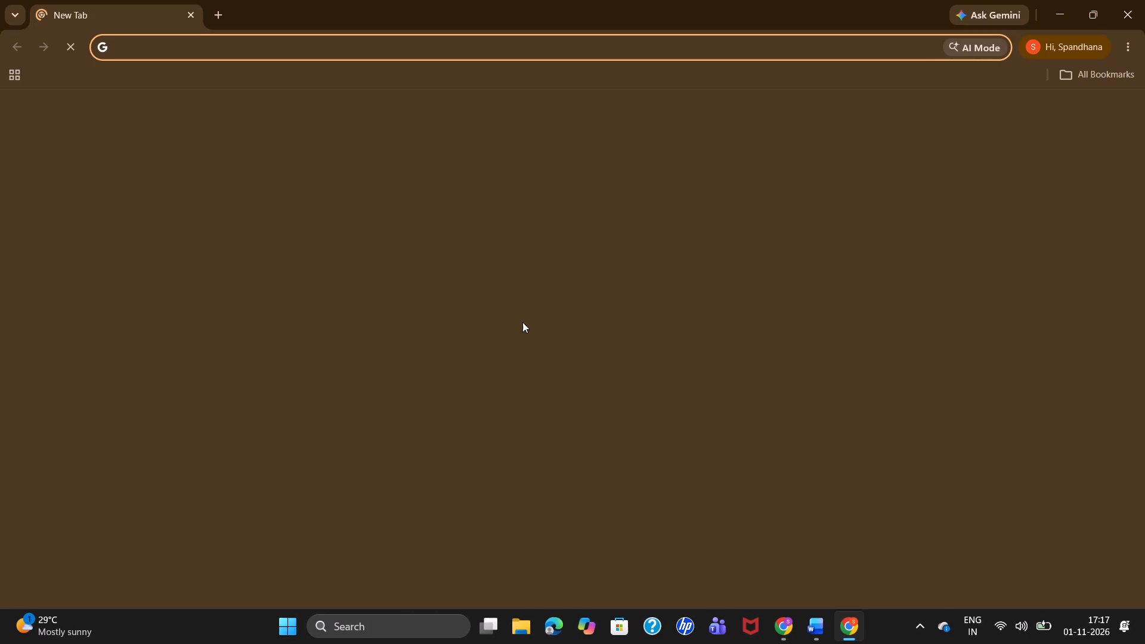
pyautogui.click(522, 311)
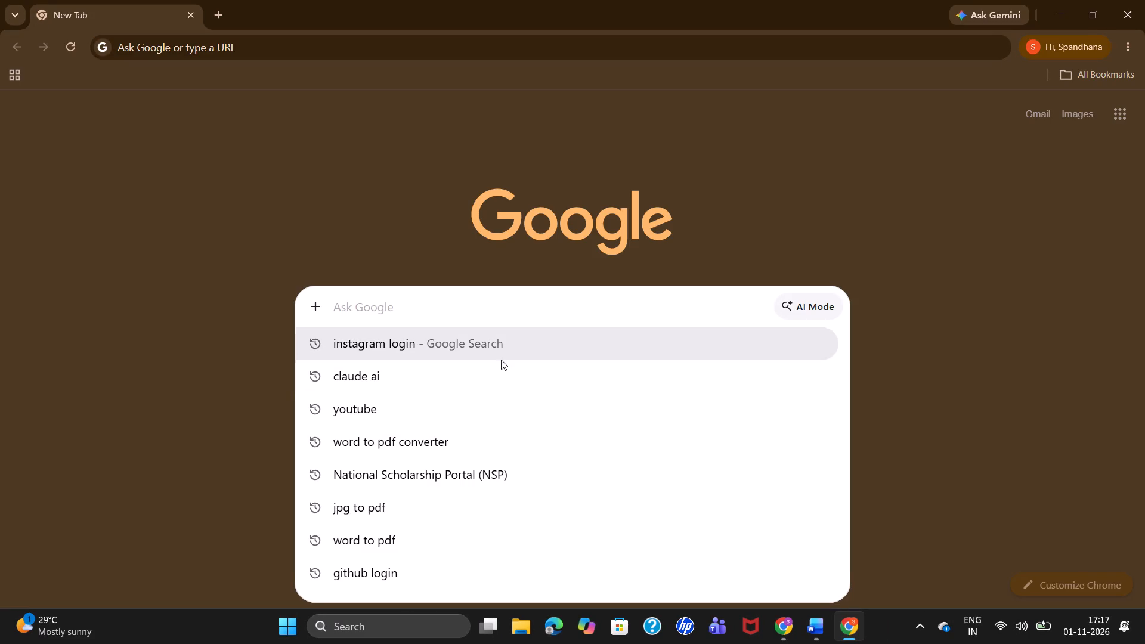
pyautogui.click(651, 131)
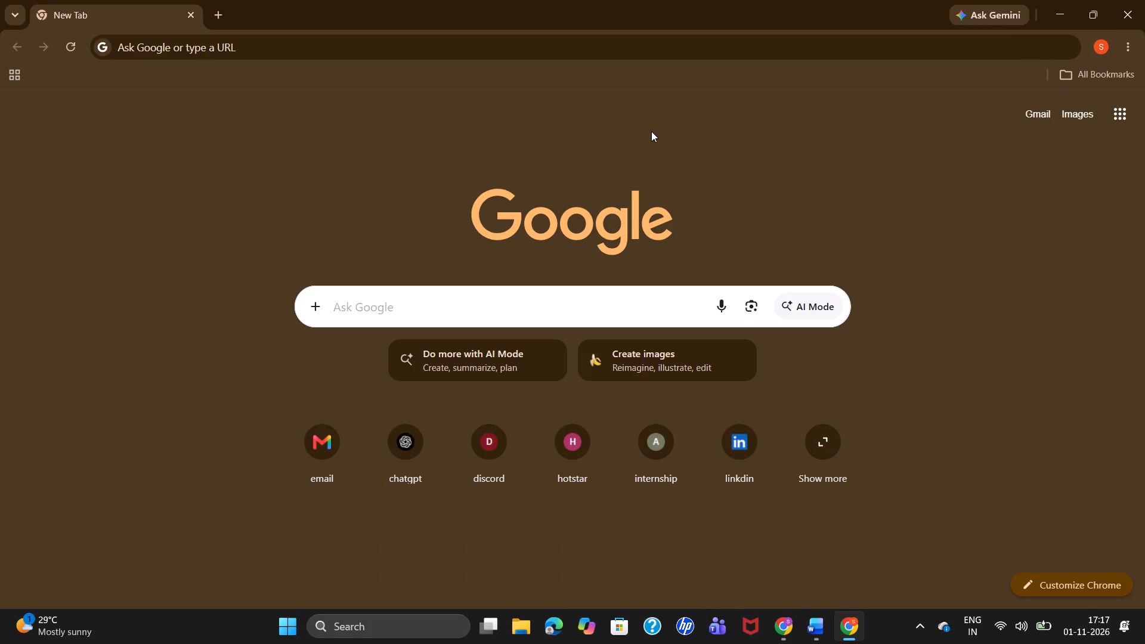
# Switch back to the Word report, select the three-line faculty signature block on the certificate page, and show all available text styles for it.
pyautogui.click(813, 636)
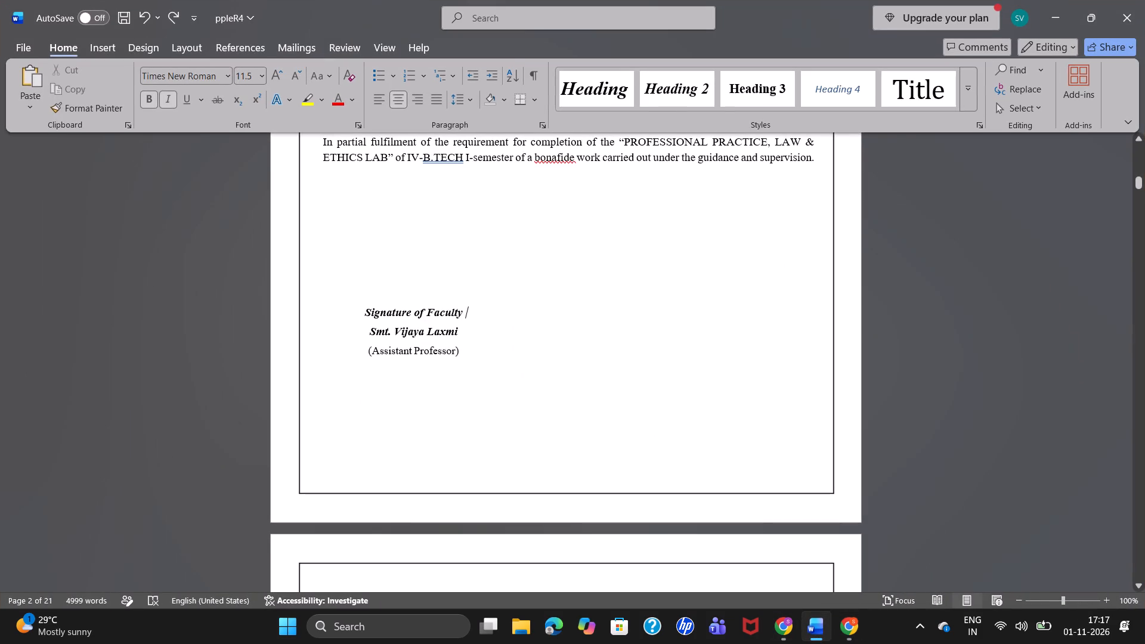
pyautogui.moveTo(462, 349); pyautogui.dragTo(360, 317)
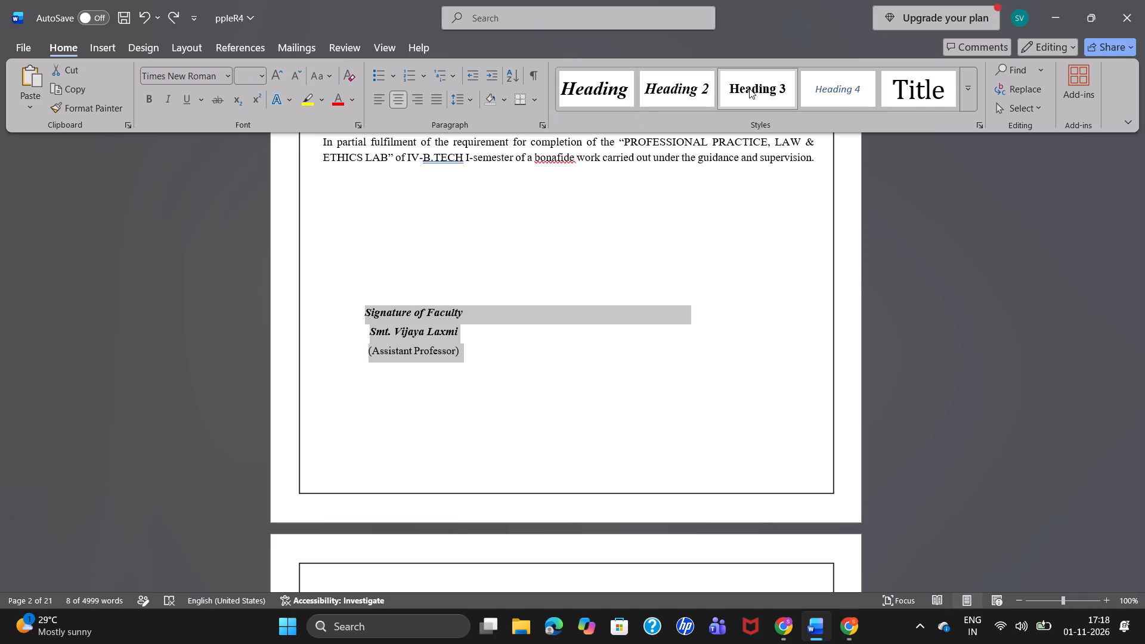
pyautogui.click(970, 92)
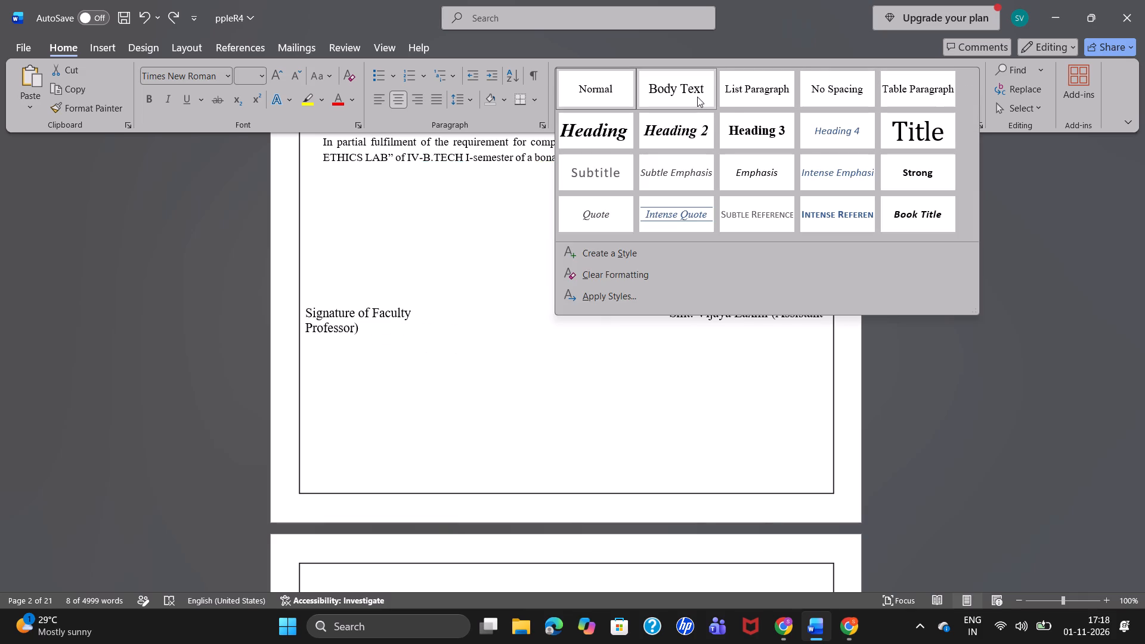
# Apply the Body Text style to the selected faculty signature text on the certificate page.
pyautogui.click(697, 97)
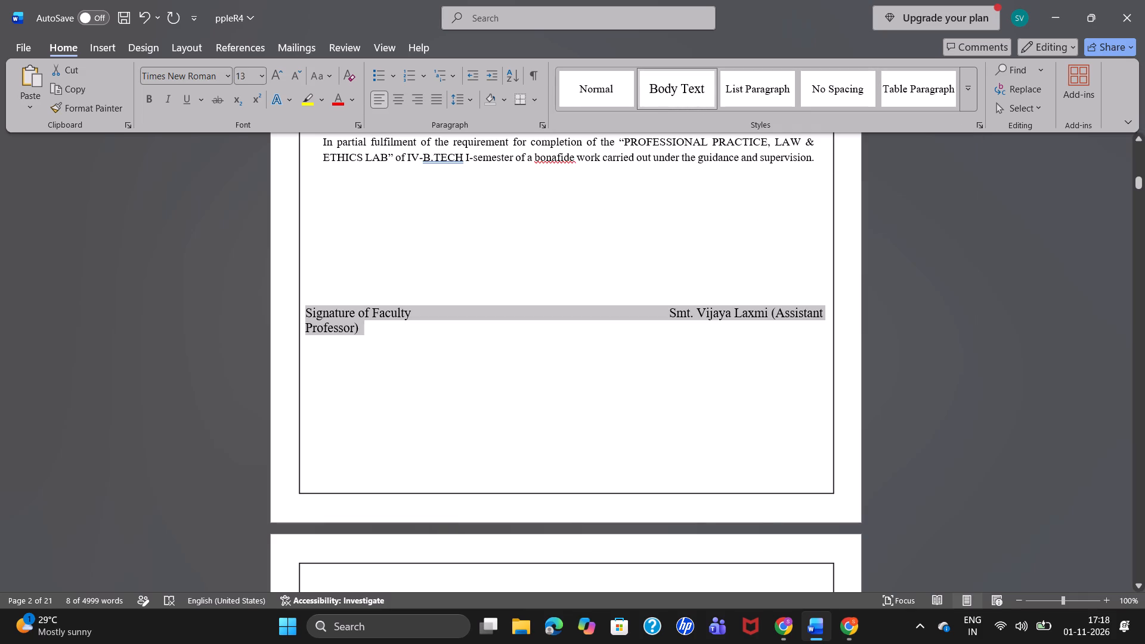
pyautogui.scroll(1, 556, 318)
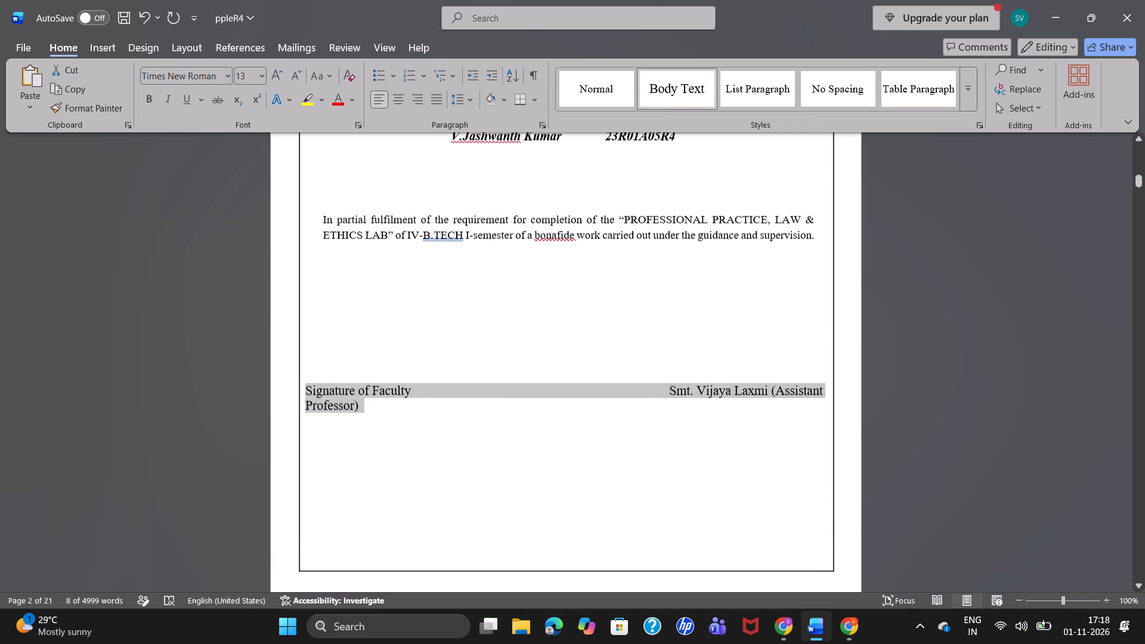
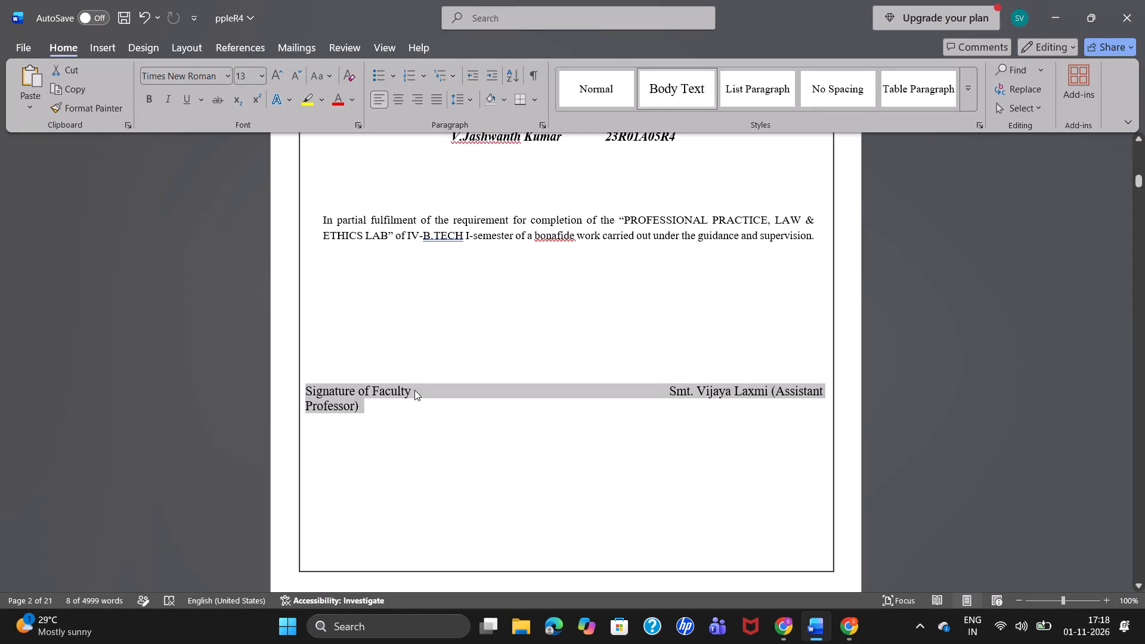
# Break the faculty signature text into three lines: "Signature of Faculty", the faculty member's name, and "(Assistant Professor)".
pyautogui.click(669, 387)
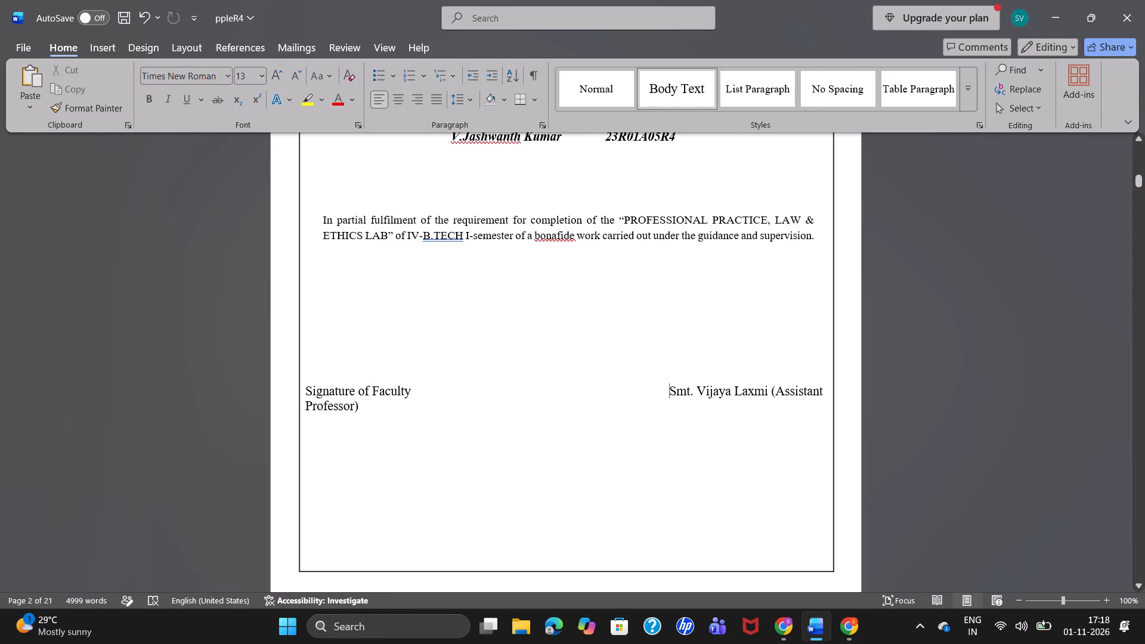
pyautogui.press('Return')
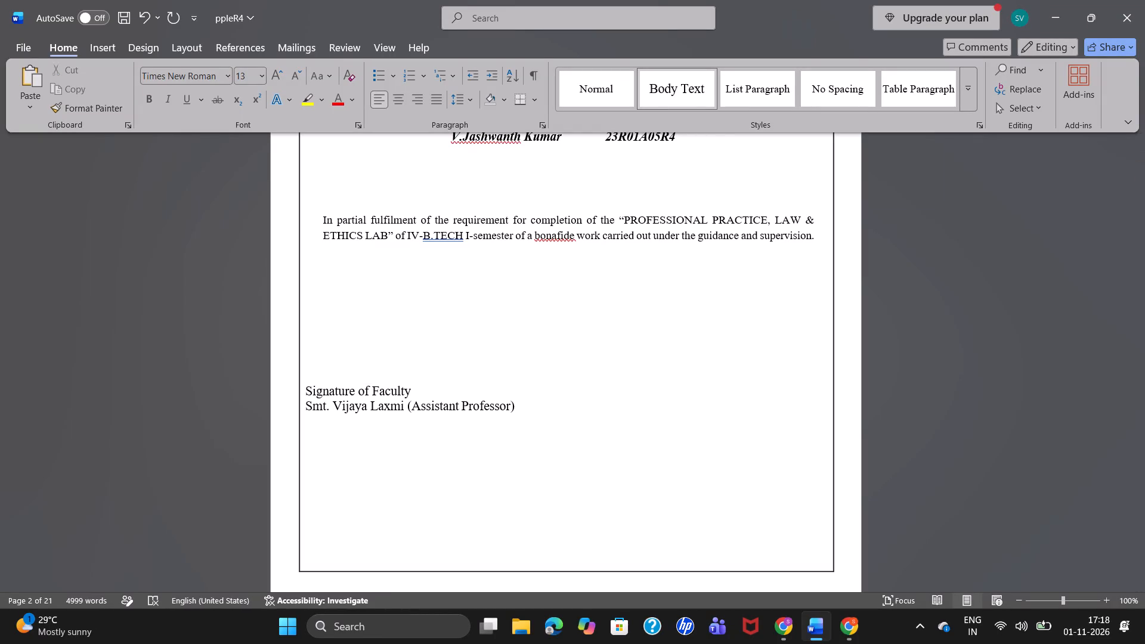
pyautogui.click(414, 389)
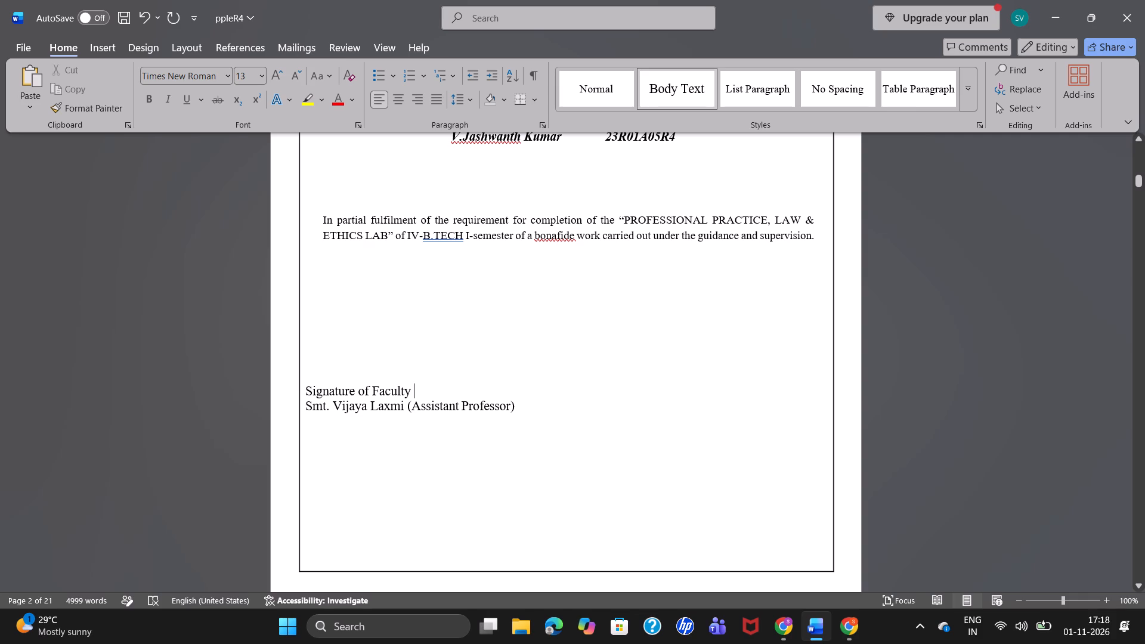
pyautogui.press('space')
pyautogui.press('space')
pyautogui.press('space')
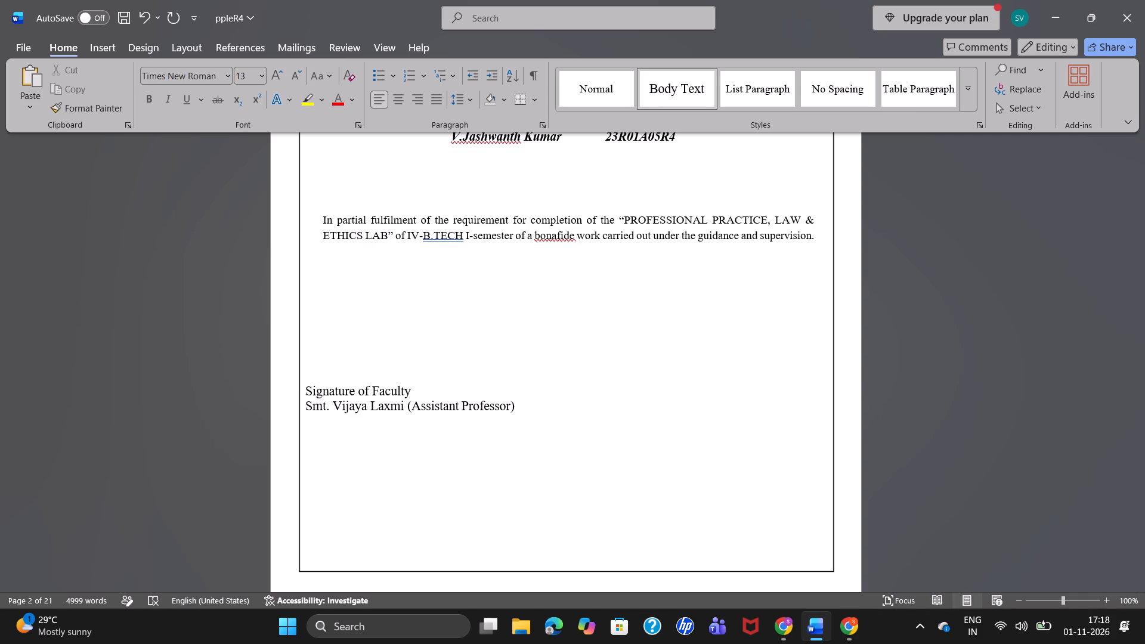
pyautogui.click(407, 404)
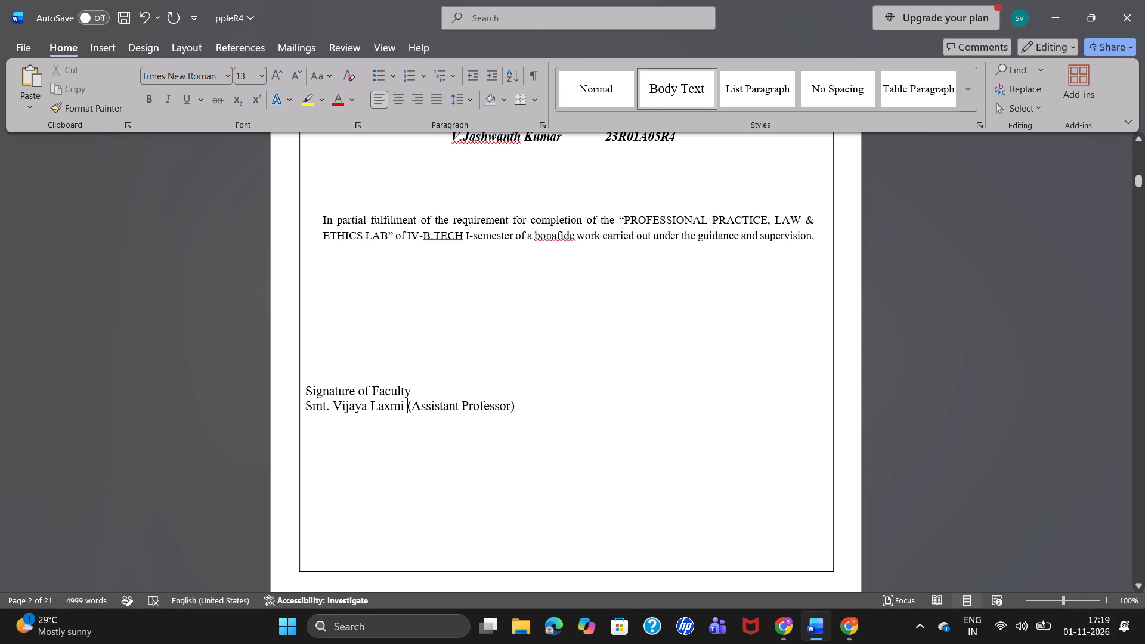
pyautogui.press('Return')
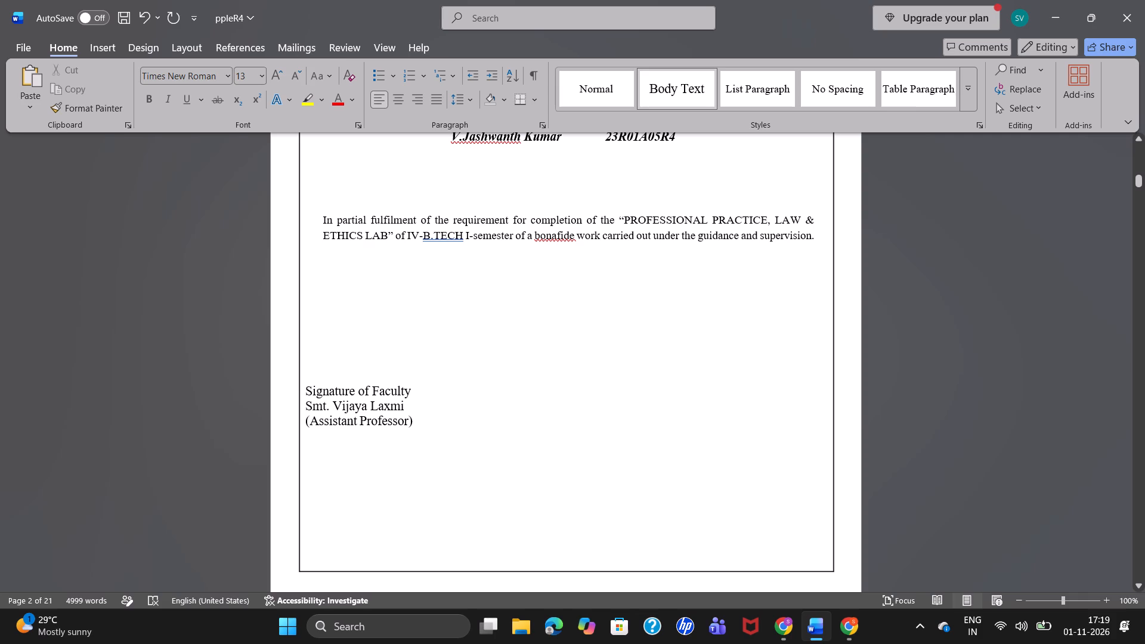
# Add tab spacing after "Signature of Faculty" and start the HOD label on the same line with a capital S.
pyautogui.click(419, 394)
pyautogui.press('Tab')
pyautogui.press('Tab')
pyautogui.press('Tab')
pyautogui.press('Tab')
pyautogui.press('Tab')
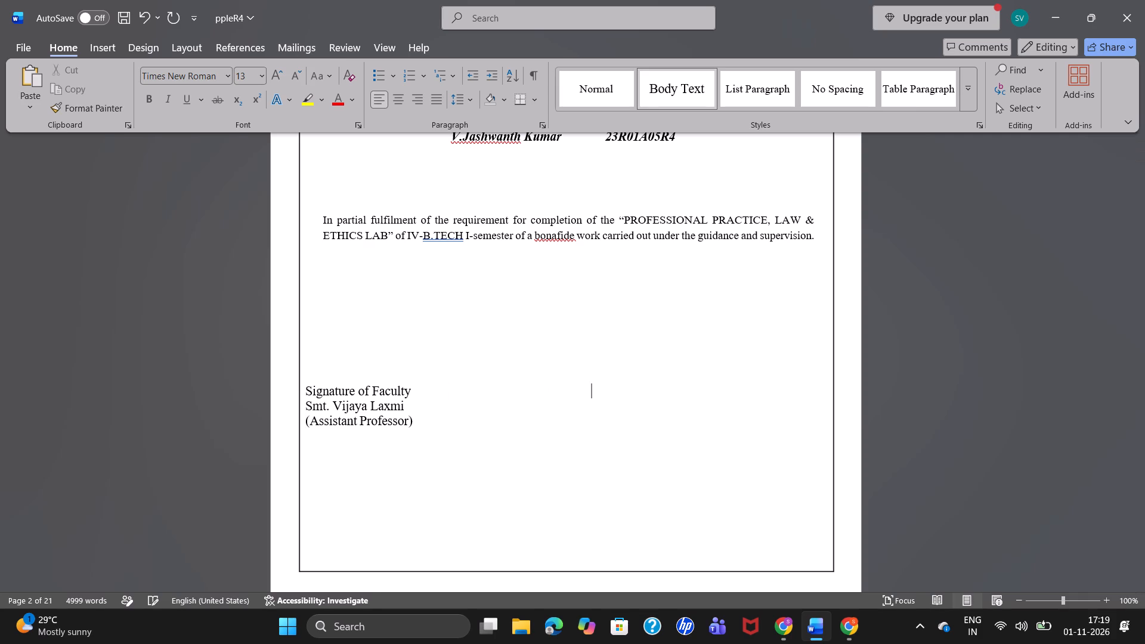
pyautogui.press('Tab')
pyautogui.press('Tab')
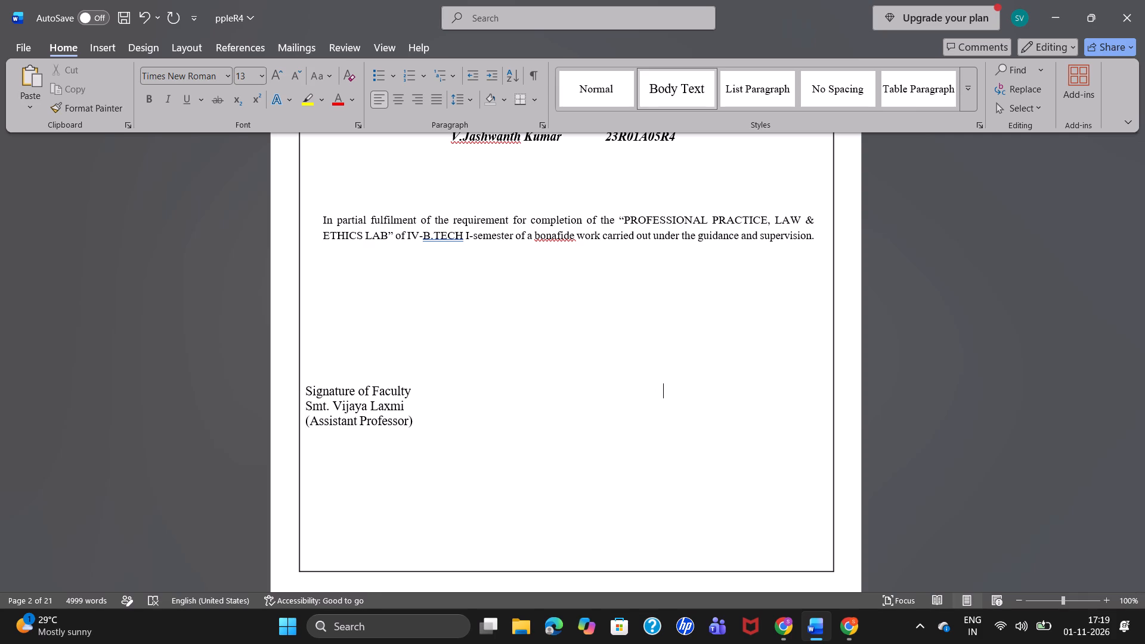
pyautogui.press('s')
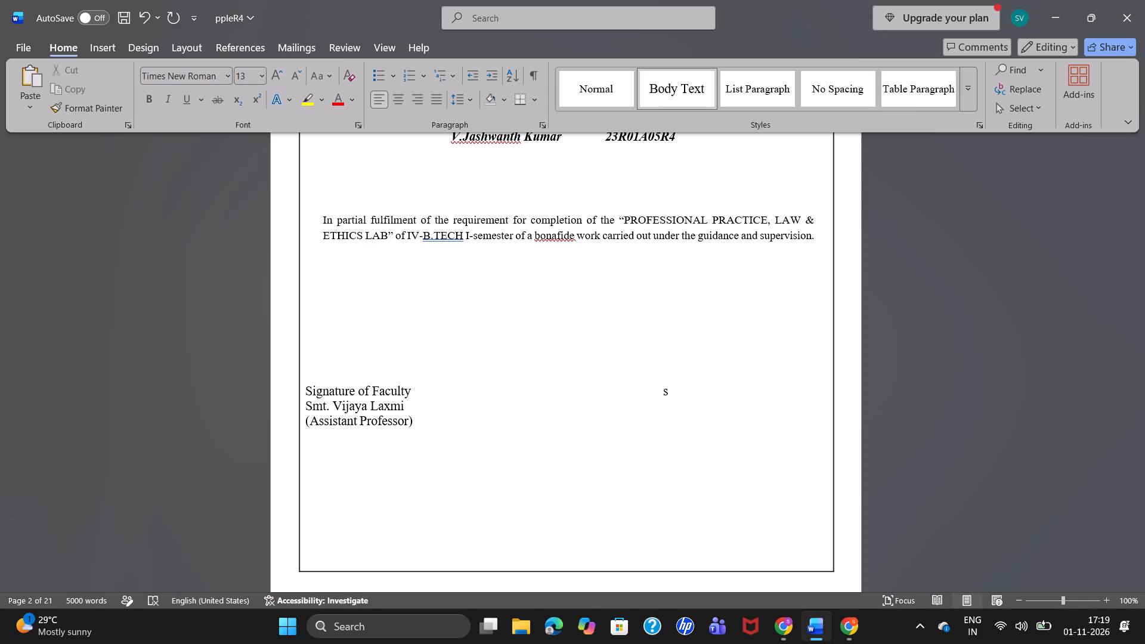
pyautogui.press('BackSpace')
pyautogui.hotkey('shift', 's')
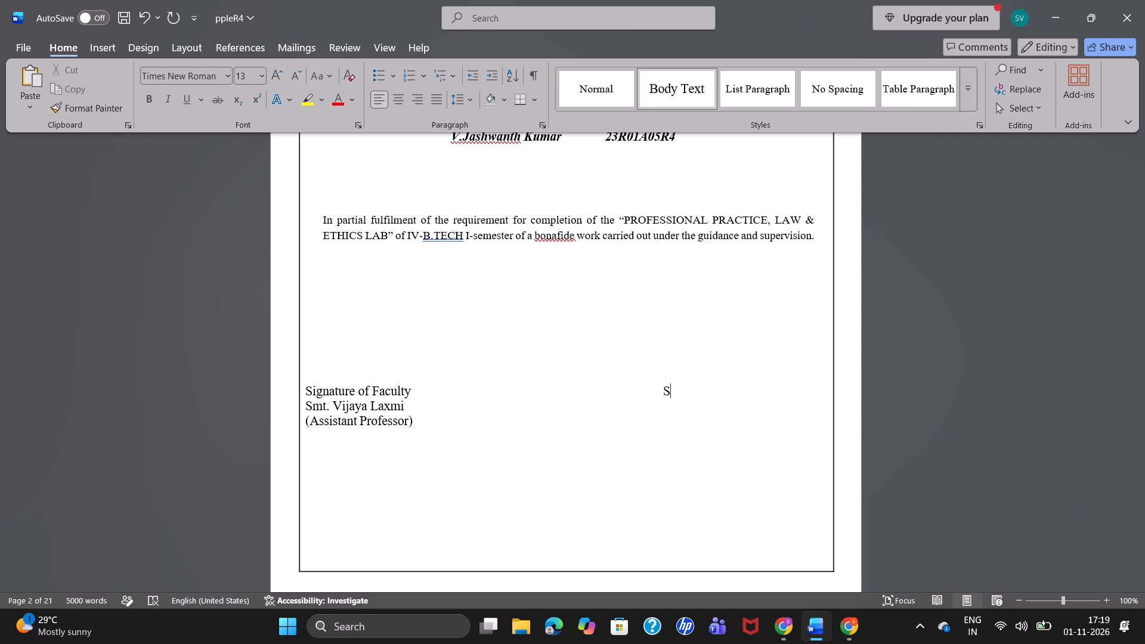
# Rework the tab spacing after "Signature of Faculty", deleting the started S and the surplus spacing around it.
pyautogui.click(416, 391)
pyautogui.press('Tab')
pyautogui.press('Tab')
pyautogui.press('Tab')
pyautogui.press('Right')
pyautogui.press('Right')
pyautogui.press('Right')
pyautogui.press('Right')
pyautogui.press('Right')
pyautogui.press('Right')
pyautogui.press('Right')
pyautogui.press('Right')
pyautogui.press('Right')
pyautogui.press('Right')
pyautogui.press('Right')
pyautogui.press('Right')
pyautogui.press('Right')
pyautogui.press('Right')
pyautogui.press('BackSpace')
pyautogui.press('BackSpace')
pyautogui.press('BackSpace')
pyautogui.press('BackSpace')
pyautogui.press('BackSpace')
pyautogui.press('BackSpace')
pyautogui.press('BackSpace')
pyautogui.press('BackSpace')
pyautogui.press('BackSpace')
pyautogui.press('BackSpace')
pyautogui.press('BackSpace')
# Enter "Signature of HOD" on the same line as "Signature of Faculty", one more tab stop across.
pyautogui.press('Tab')
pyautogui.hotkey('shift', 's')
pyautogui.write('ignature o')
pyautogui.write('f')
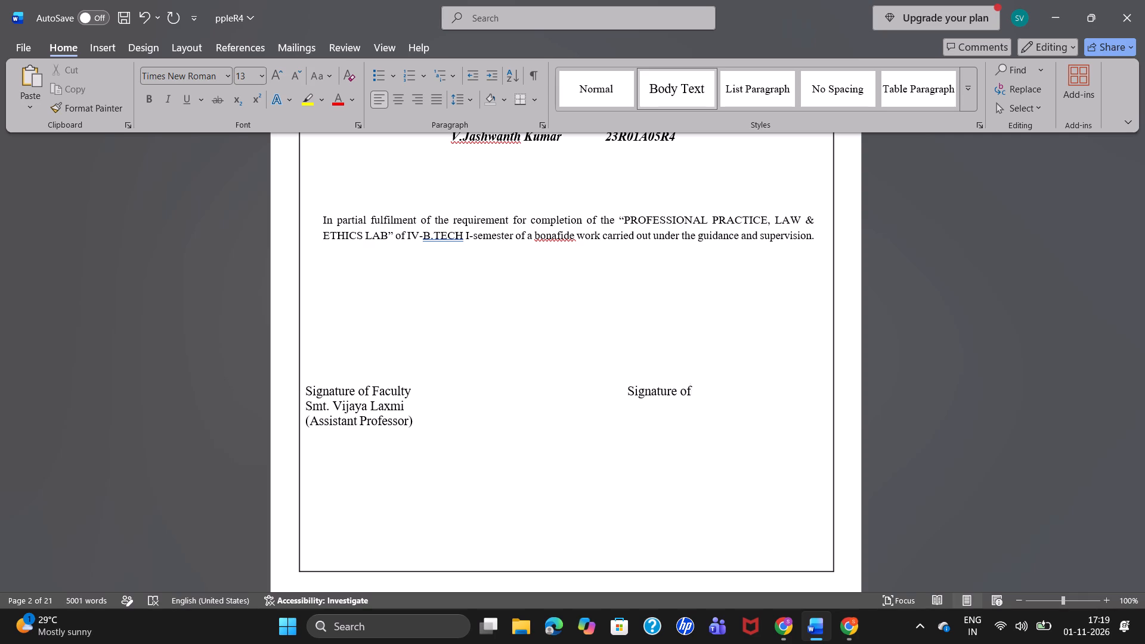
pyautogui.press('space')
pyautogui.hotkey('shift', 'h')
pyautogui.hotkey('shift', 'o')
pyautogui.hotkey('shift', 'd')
# Indent the "Signature of Faculty", faculty name and "(Assistant Professor)" lines by one tab each.
pyautogui.click(307, 393)
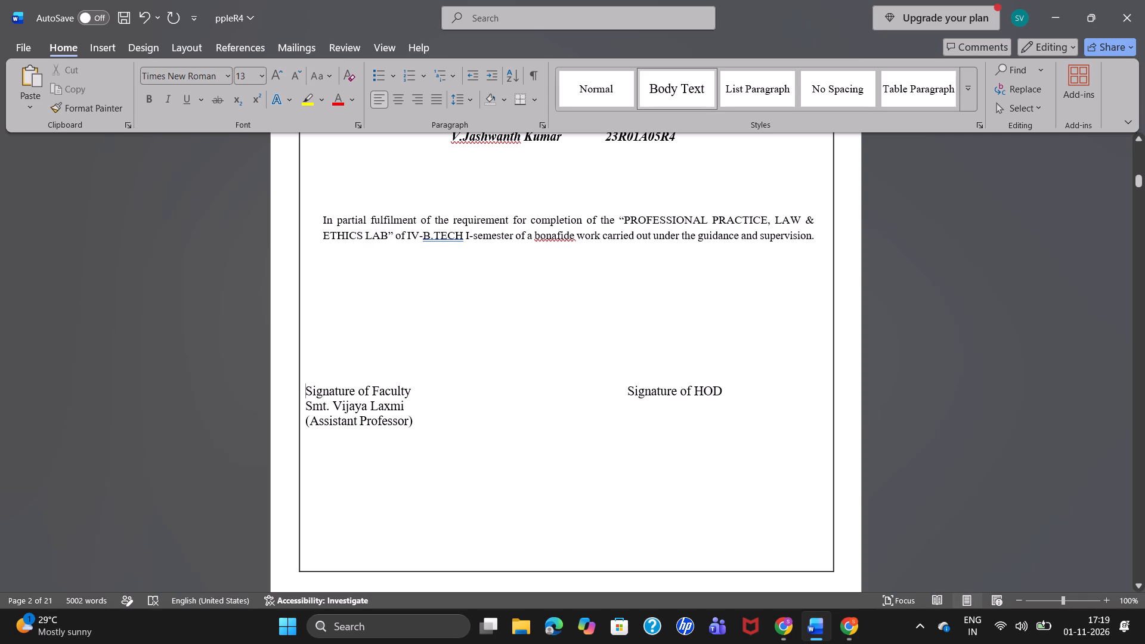
pyautogui.press('Tab')
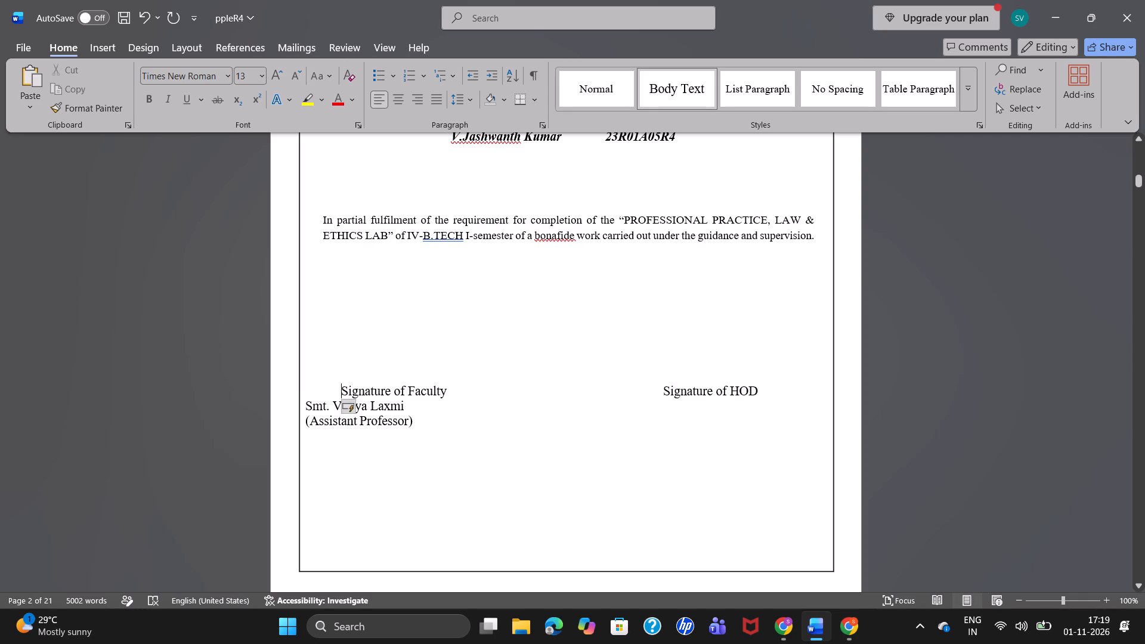
pyautogui.click(306, 402)
pyautogui.press('Tab')
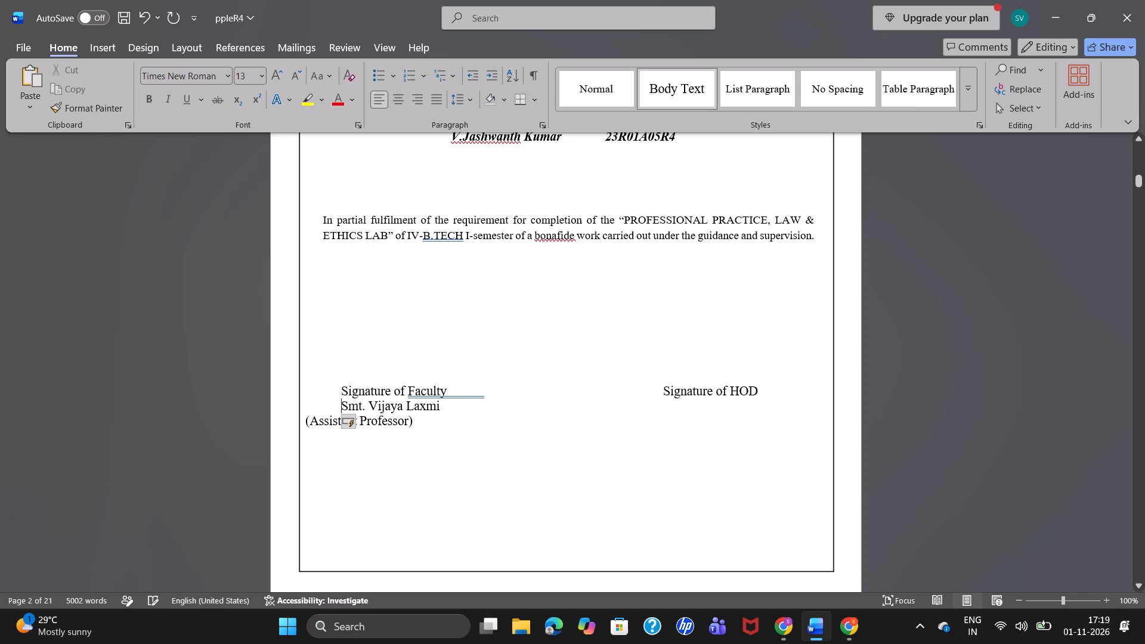
pyautogui.click(304, 424)
pyautogui.press('Tab')
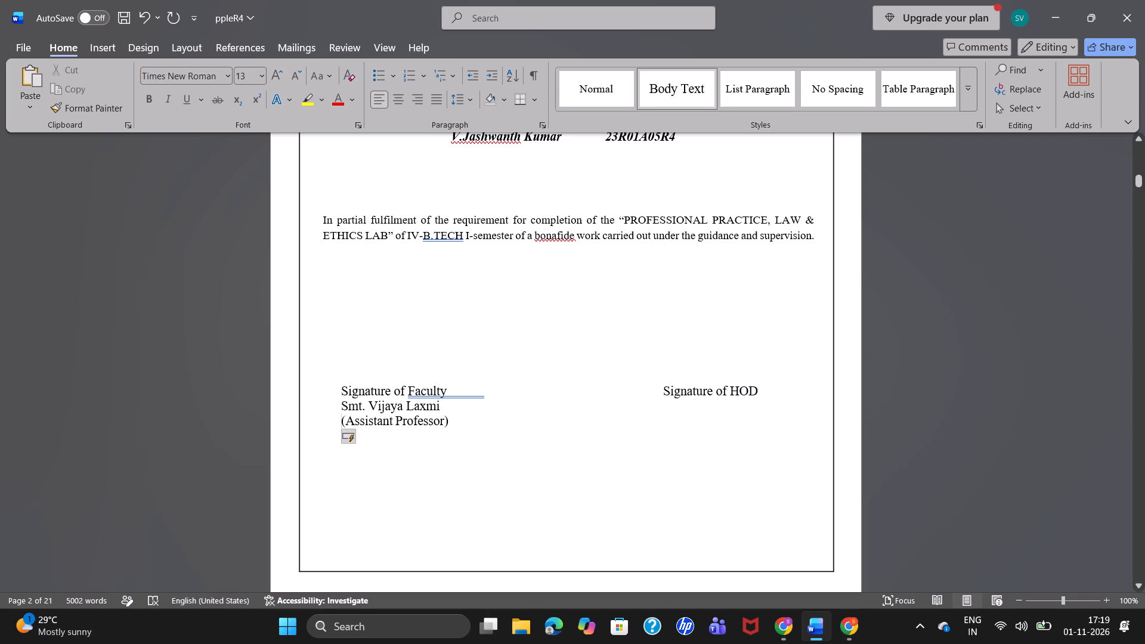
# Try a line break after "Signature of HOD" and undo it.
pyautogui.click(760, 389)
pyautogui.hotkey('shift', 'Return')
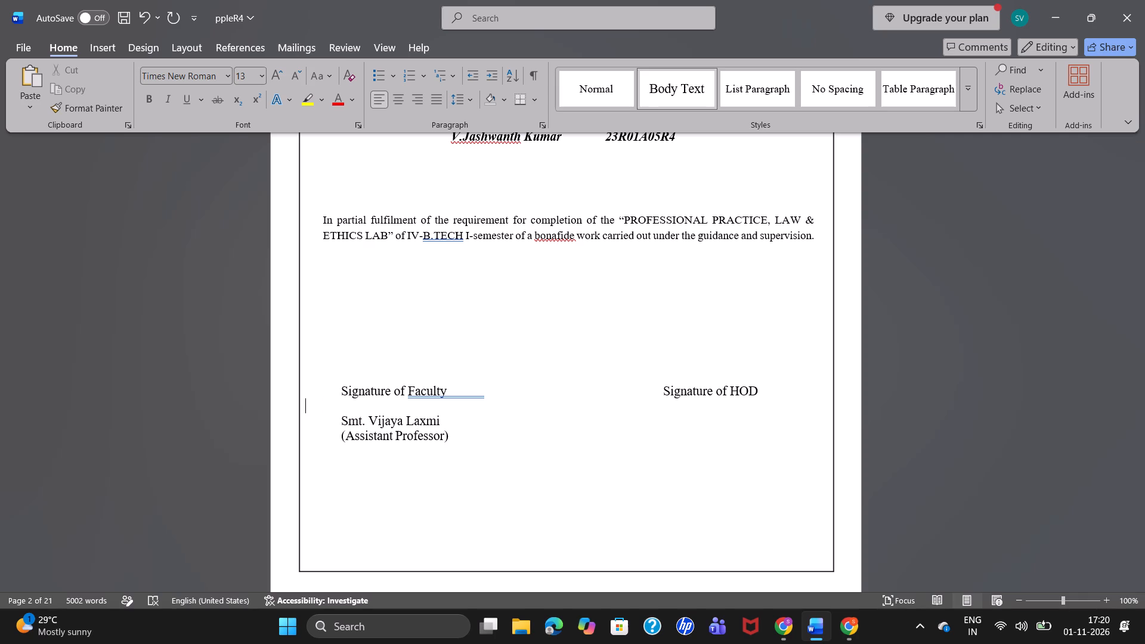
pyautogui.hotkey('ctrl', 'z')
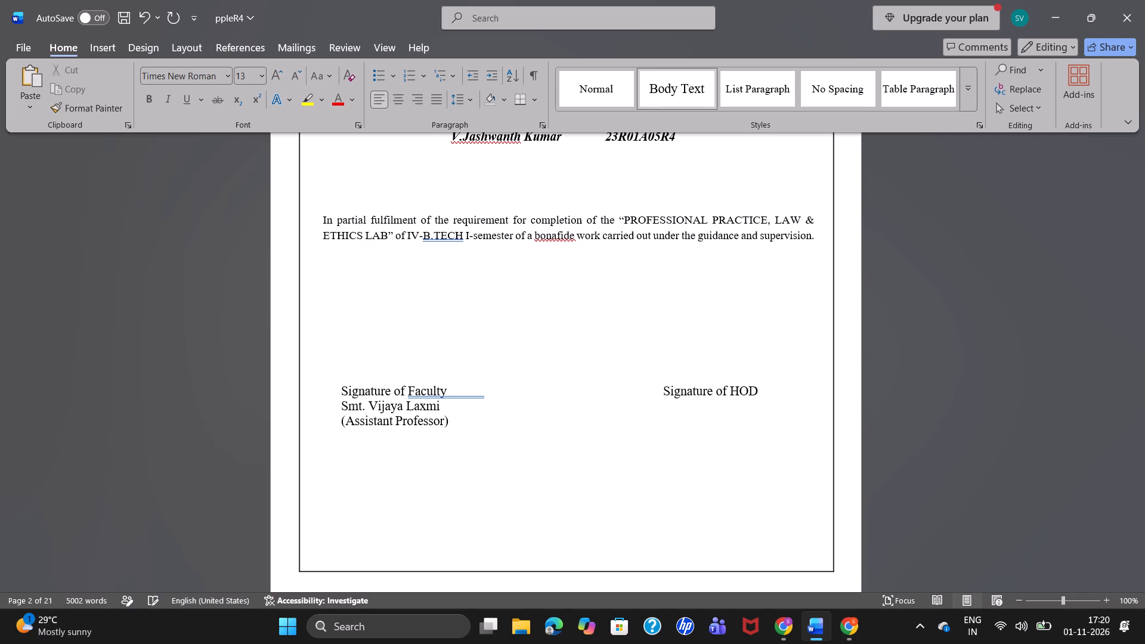
# Enter the HOD's name with the title "Dr." on the faculty name line, tabbed across to align under "Signature of HOD".
pyautogui.click(447, 407)
pyautogui.press('Tab')
pyautogui.press('Tab')
pyautogui.press('Tab')
pyautogui.press('Tab')
pyautogui.press('Tab')
pyautogui.press('Tab')
pyautogui.press('Tab')
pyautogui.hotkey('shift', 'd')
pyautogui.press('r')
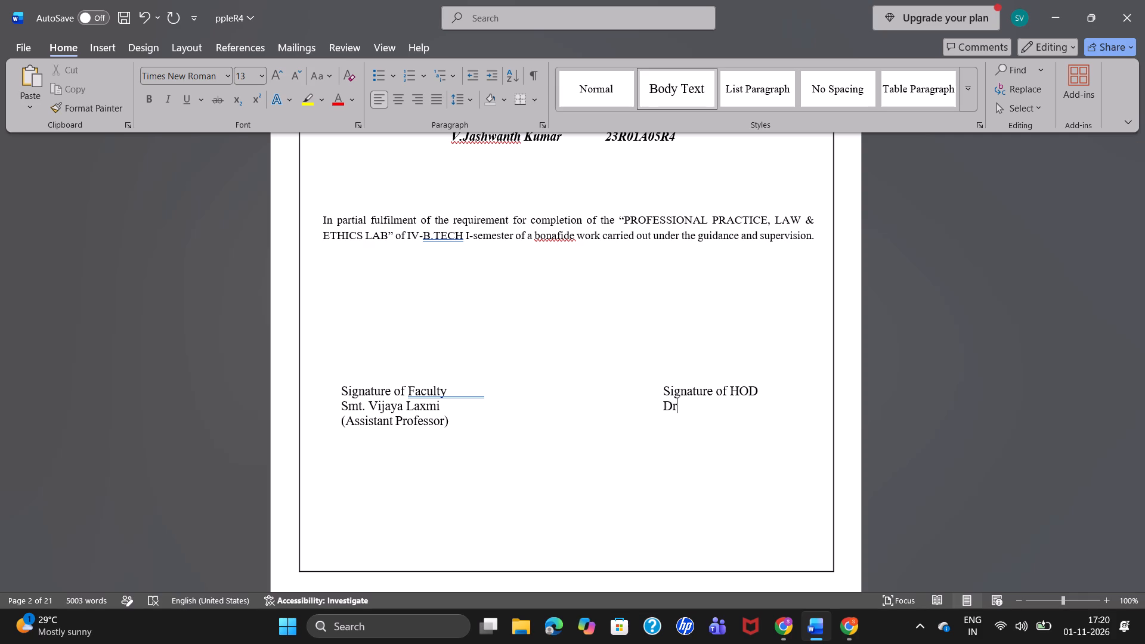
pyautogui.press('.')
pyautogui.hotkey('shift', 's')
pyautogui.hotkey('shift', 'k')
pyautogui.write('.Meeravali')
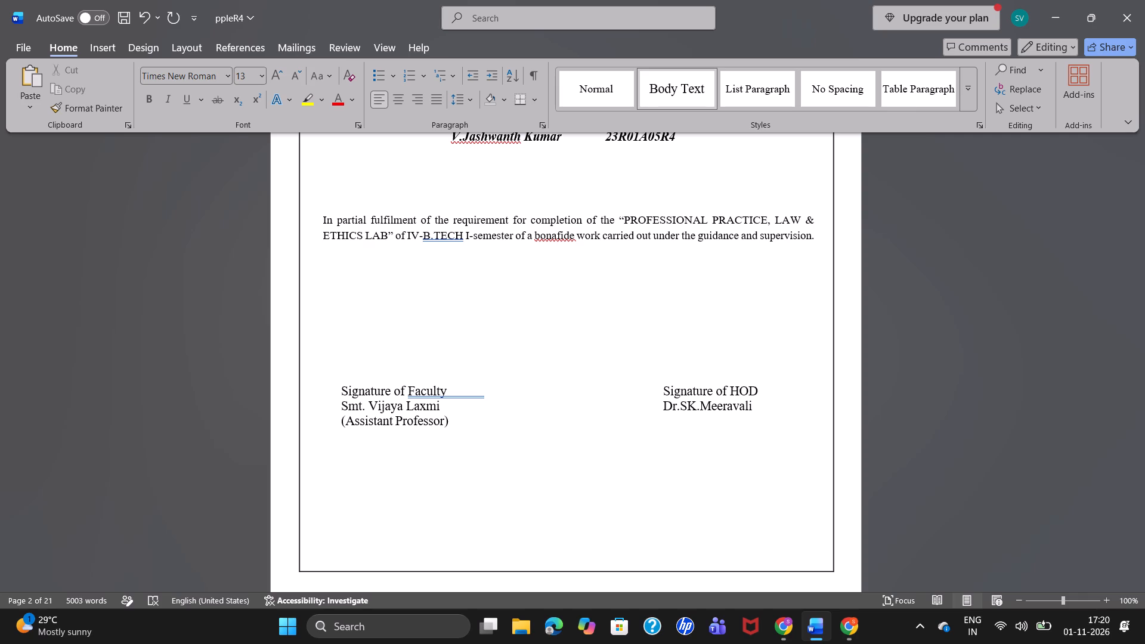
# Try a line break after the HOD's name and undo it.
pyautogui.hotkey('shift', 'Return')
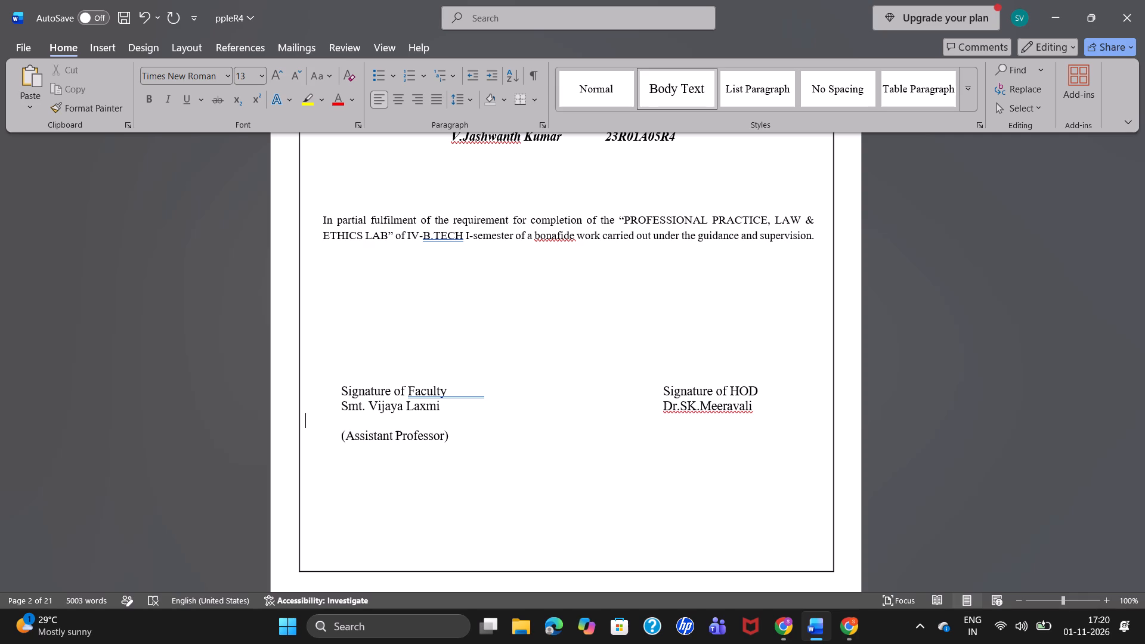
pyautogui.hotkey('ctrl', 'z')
# Add seven tabs after "(Assistant Professor)" to reach the position aligned under "Signature of HOD".
pyautogui.click(450, 422)
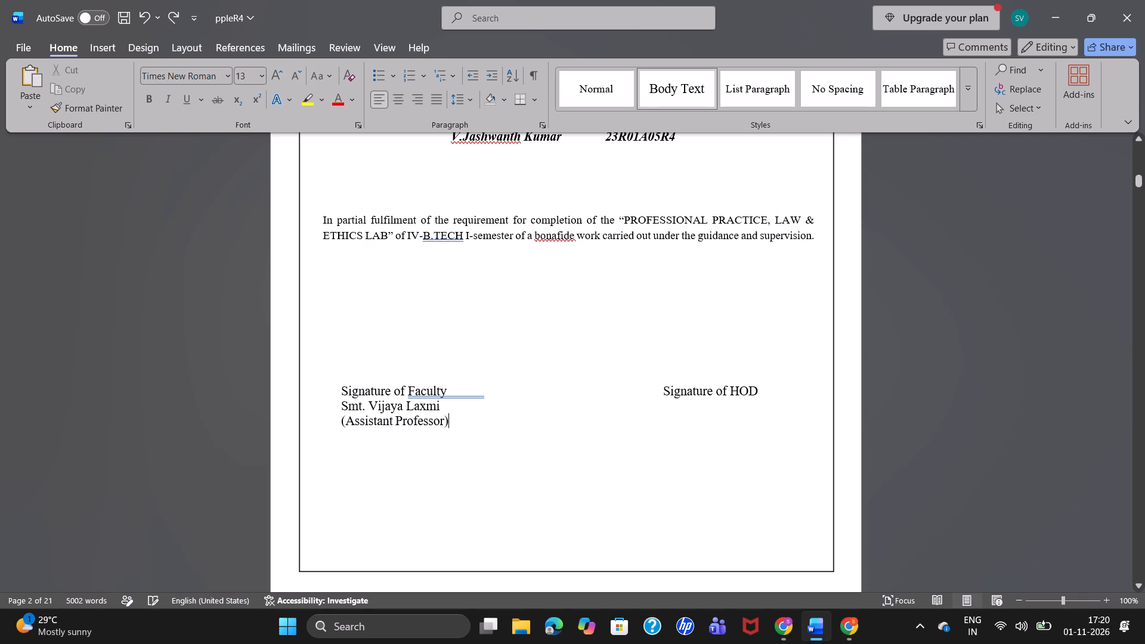
pyautogui.press('Tab')
pyautogui.press('Tab')
pyautogui.press('Tab')
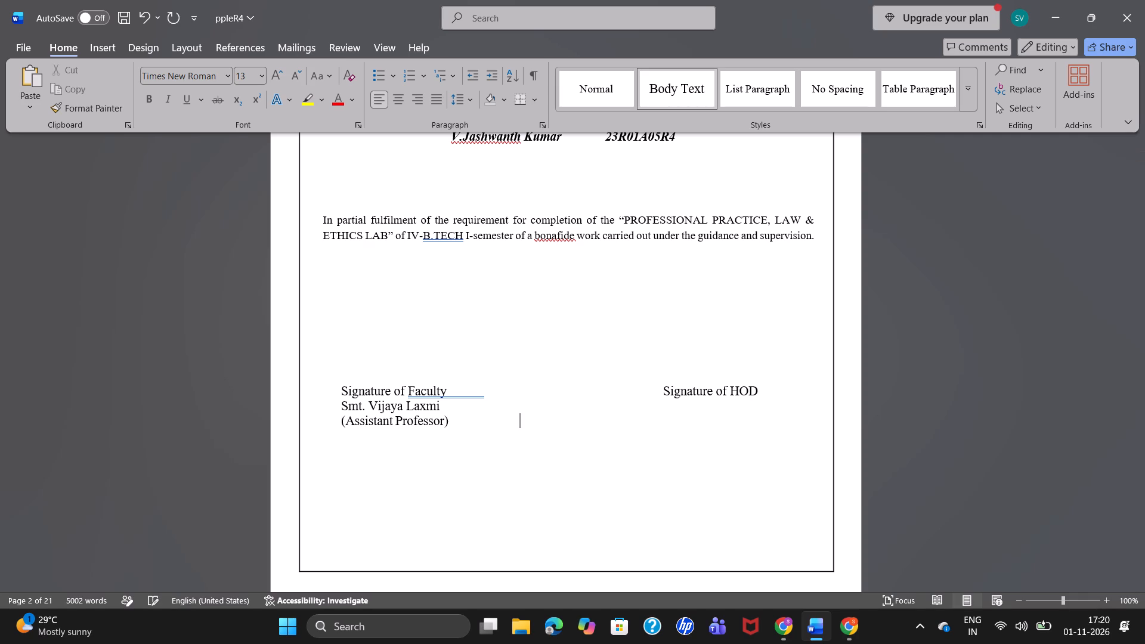
pyautogui.press('Tab')
pyautogui.press('Tab')
pyautogui.press('Tab')
pyautogui.press('Tab')
# Add tabs after the faculty name to move across that line toward the "Signature of HOD" column.
pyautogui.scroll(1, 450, 422)
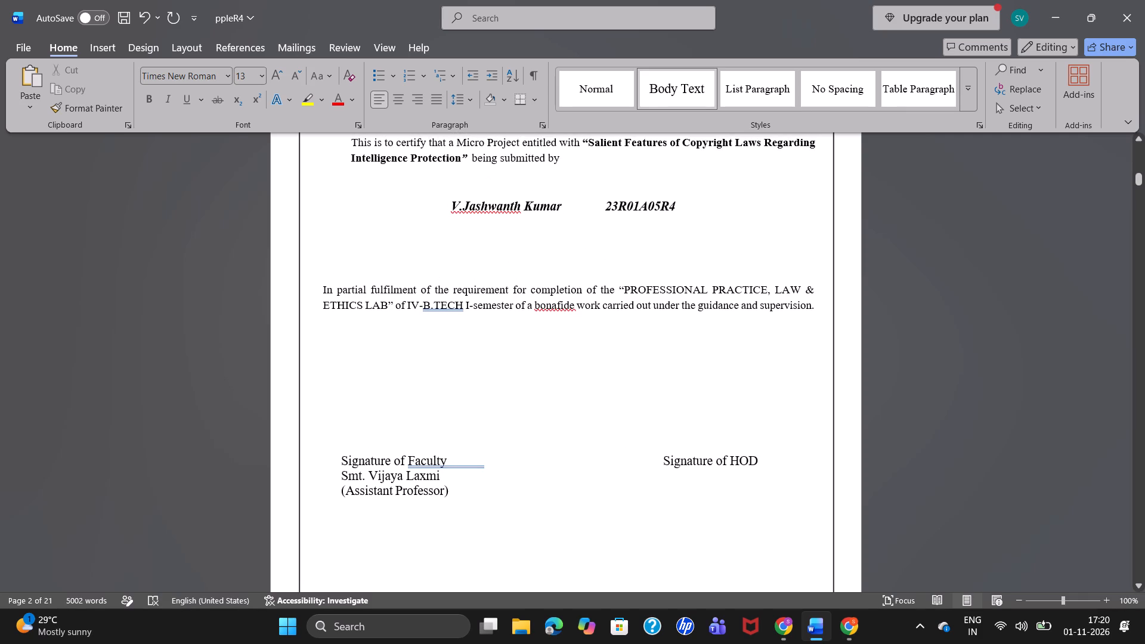
pyautogui.click(439, 476)
pyautogui.press('Tab')
pyautogui.press('Tab')
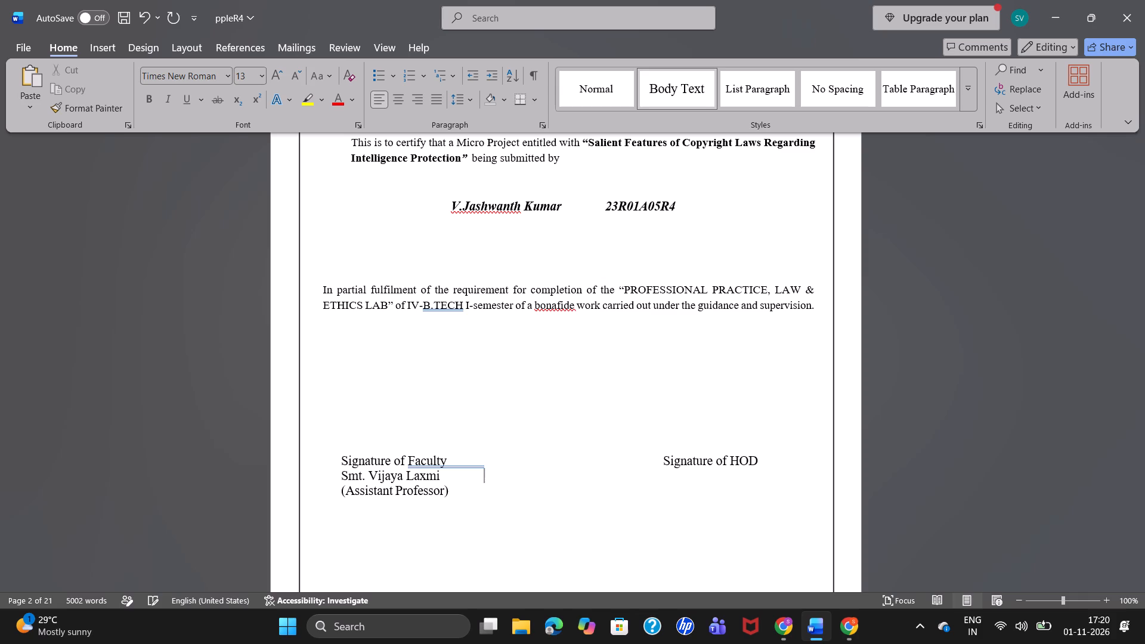
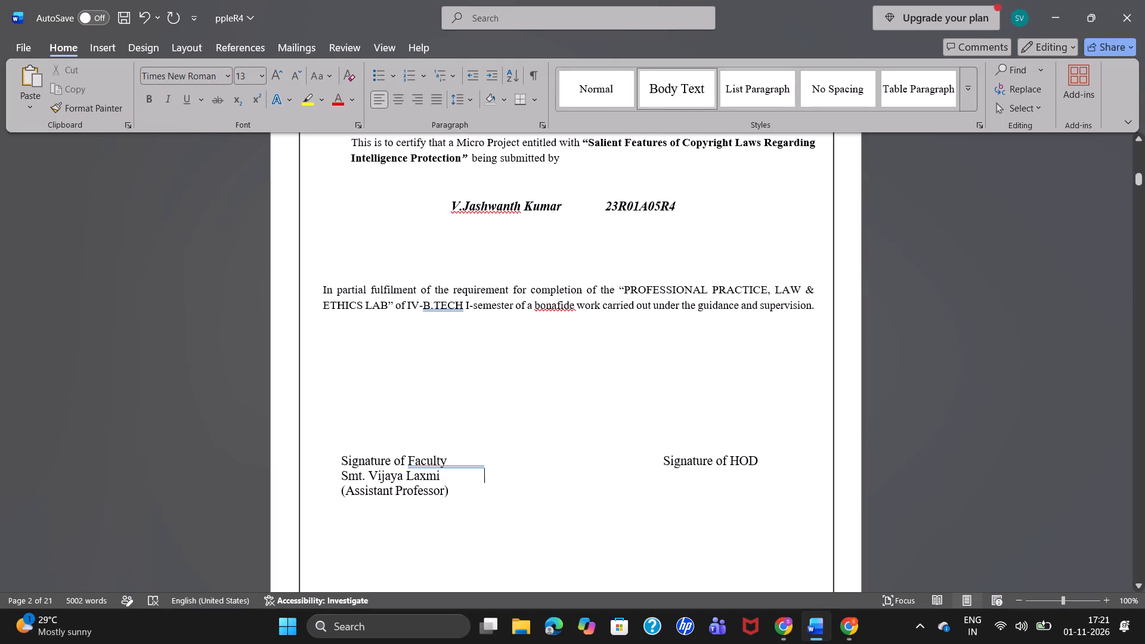
# Close the ppleR4 document.
pyautogui.click(1128, 0)
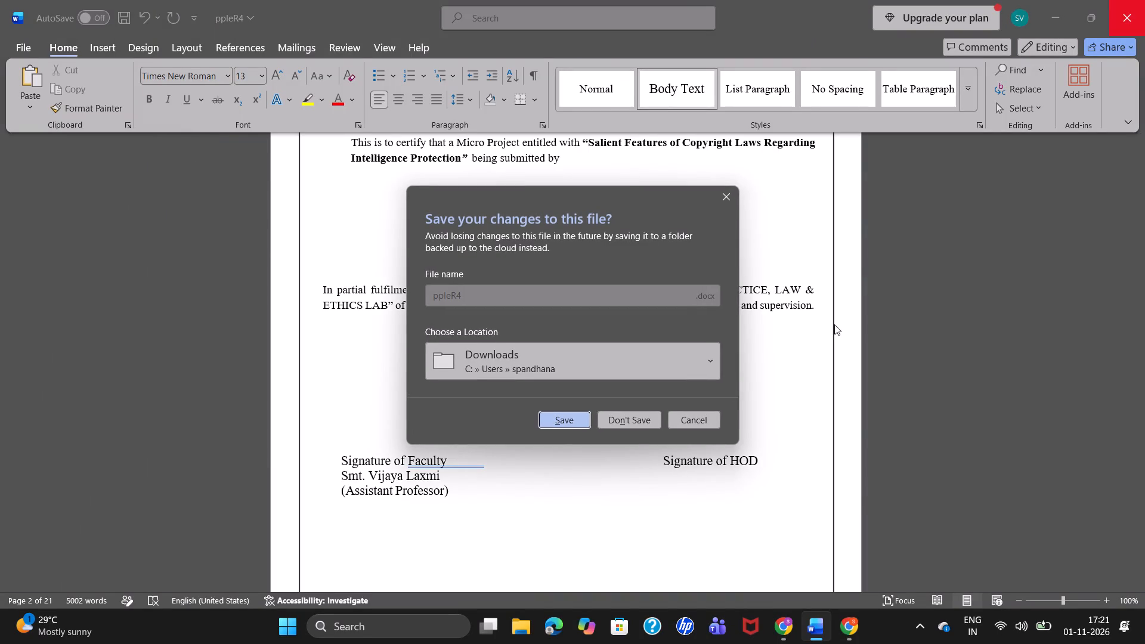
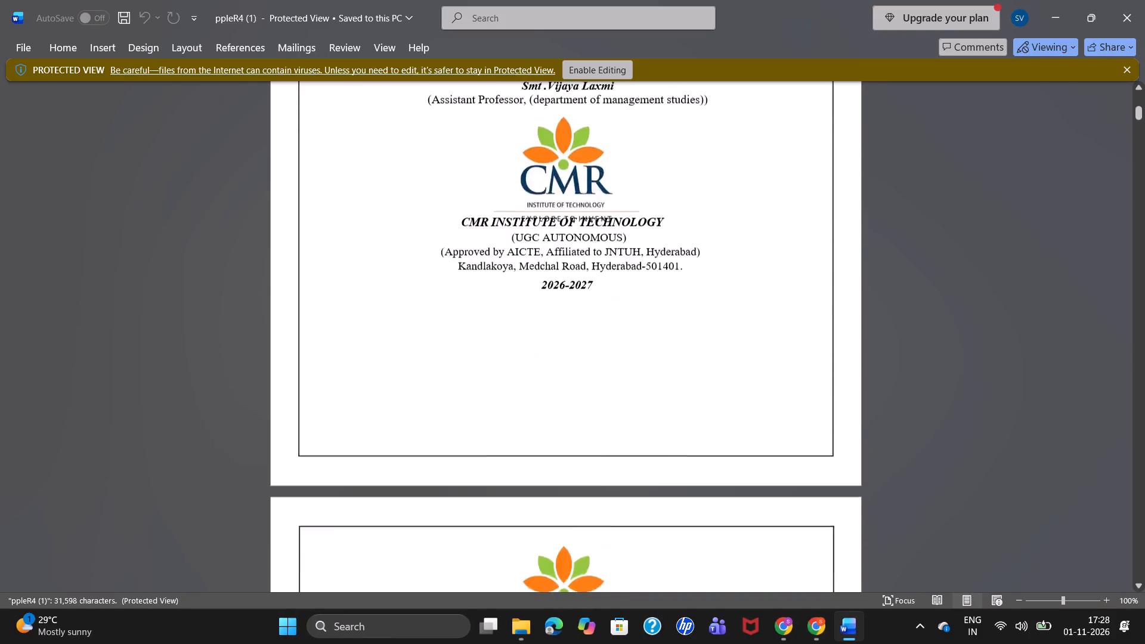
# Check the signature blocks in the ppleR4 (1) report and enable editing of the protected document.
pyautogui.scroll(-4, 651, 352)
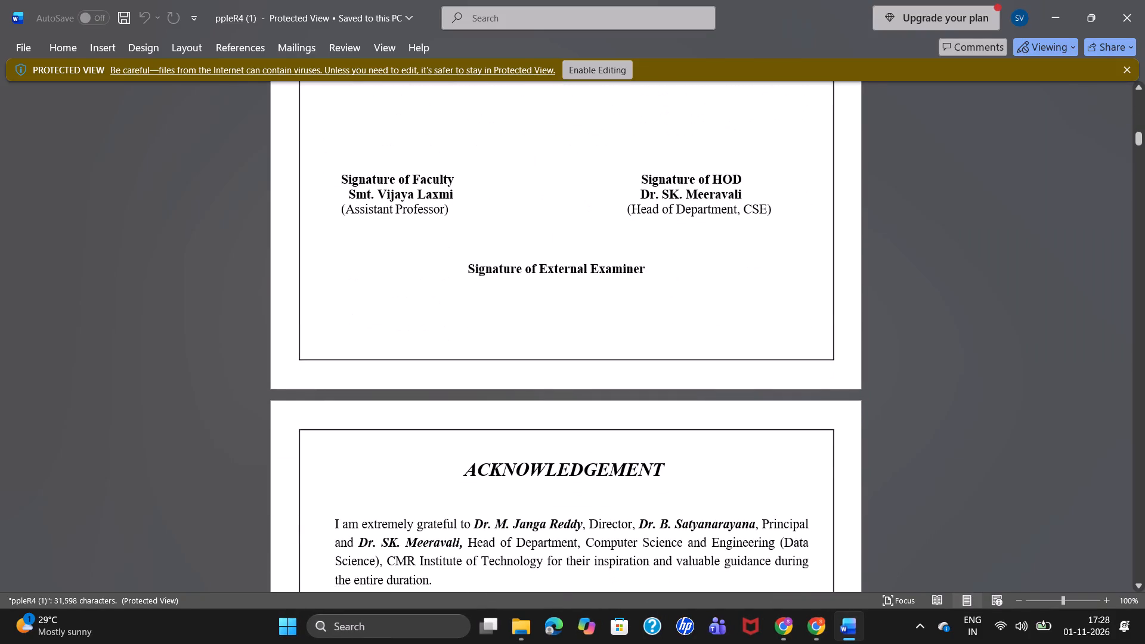
pyautogui.click(21, 43)
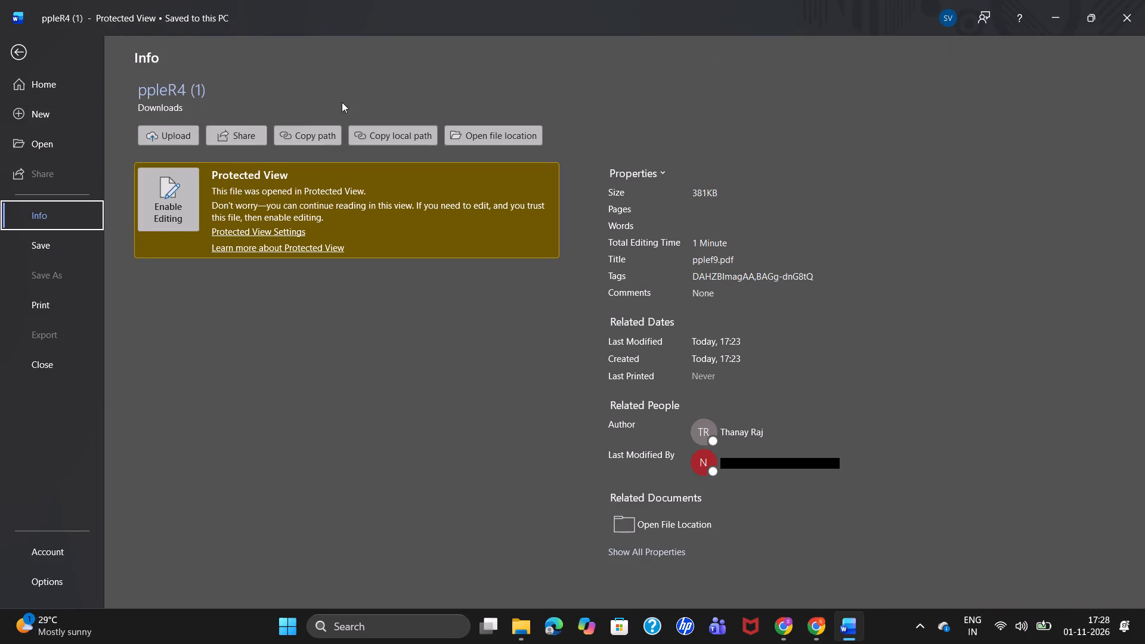
pyautogui.click(17, 47)
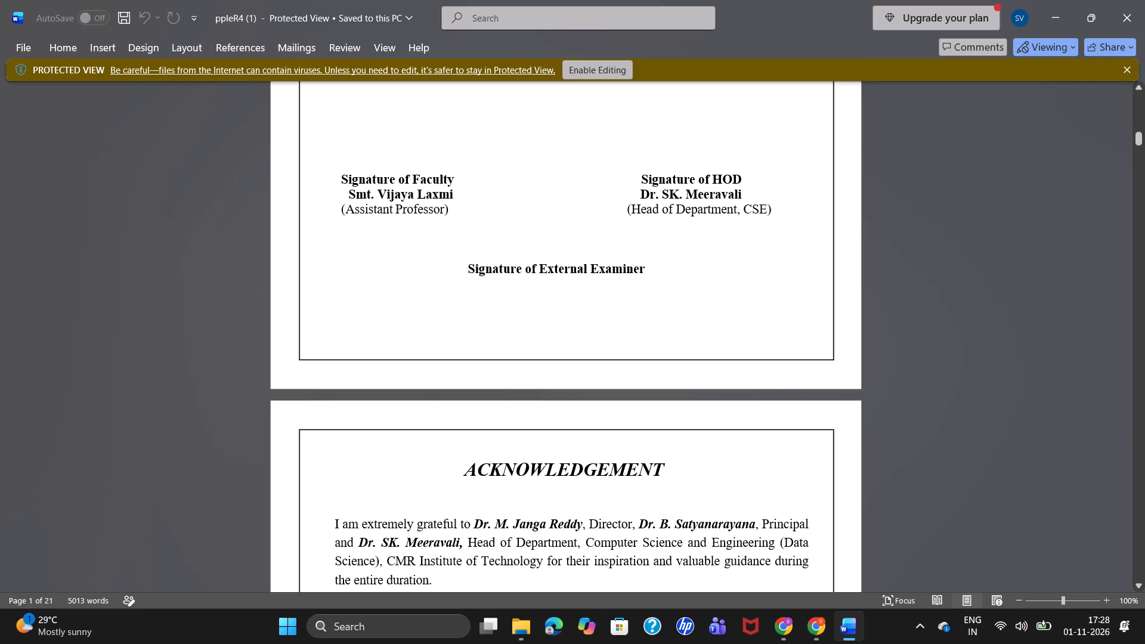
pyautogui.click(615, 67)
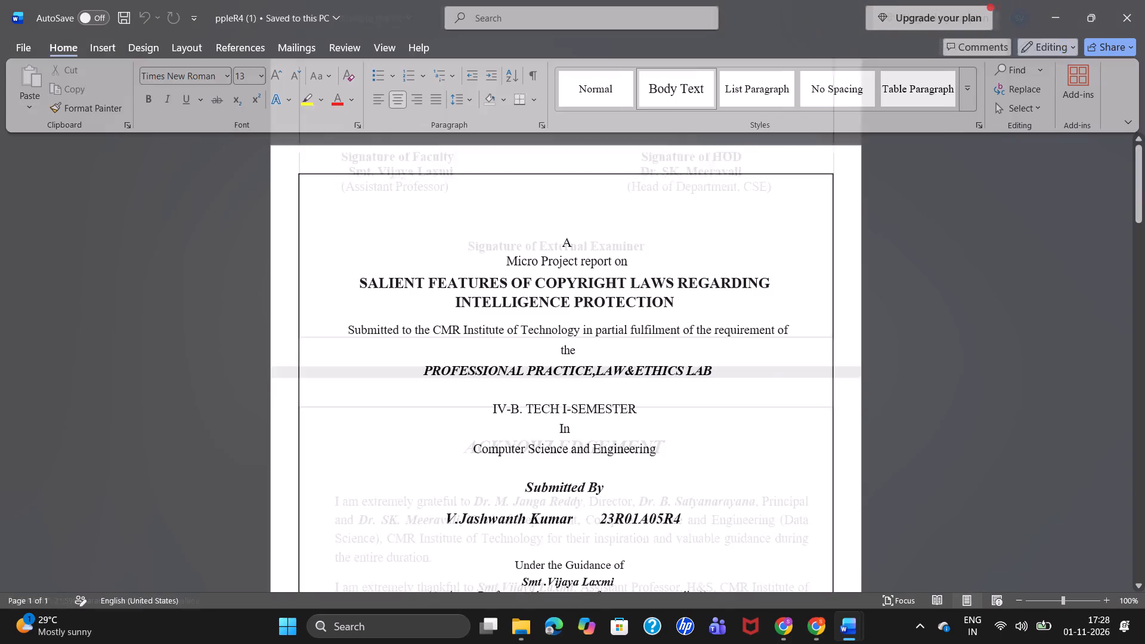
# Begin saving the ppleR4 (1) report as a copy, choosing This PC as the save location.
pyautogui.click(14, 40)
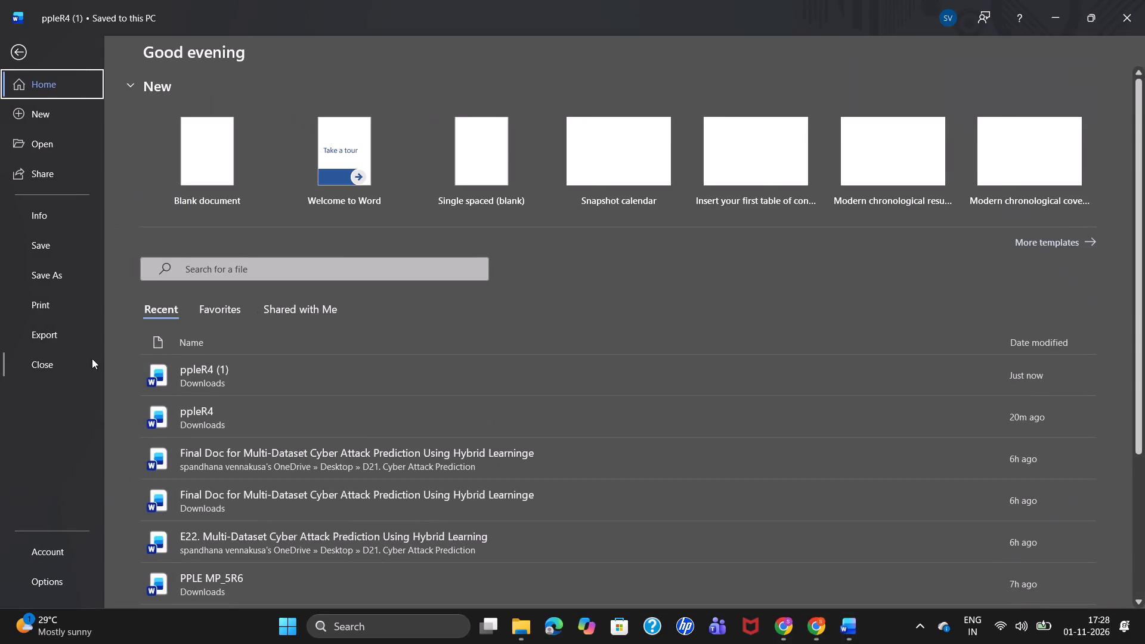
pyautogui.click(33, 267)
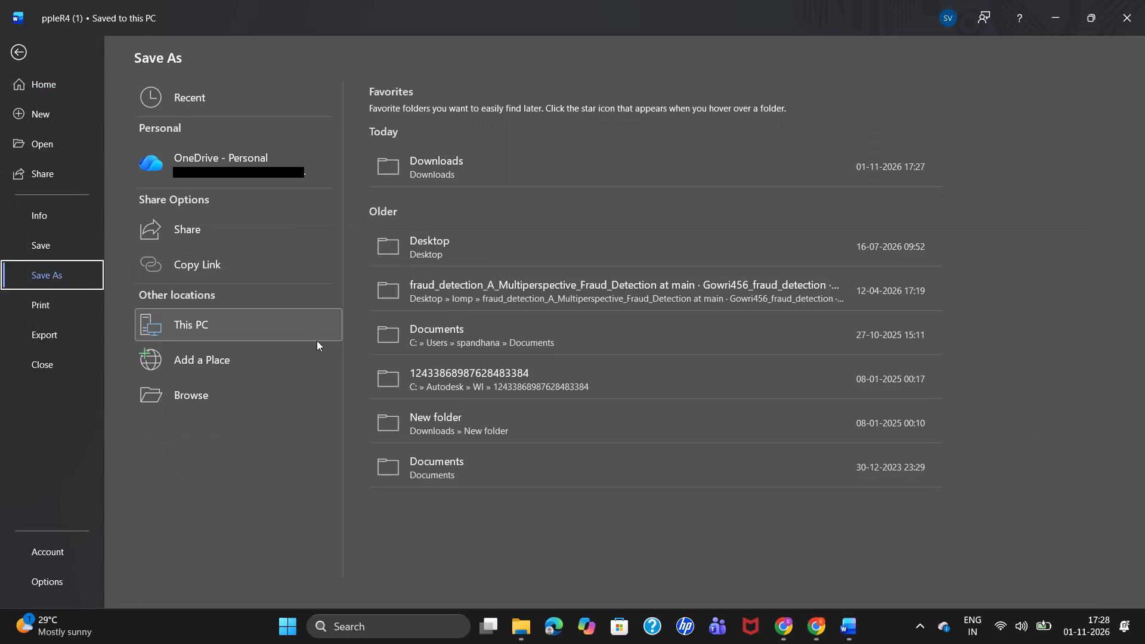
pyautogui.click(305, 334)
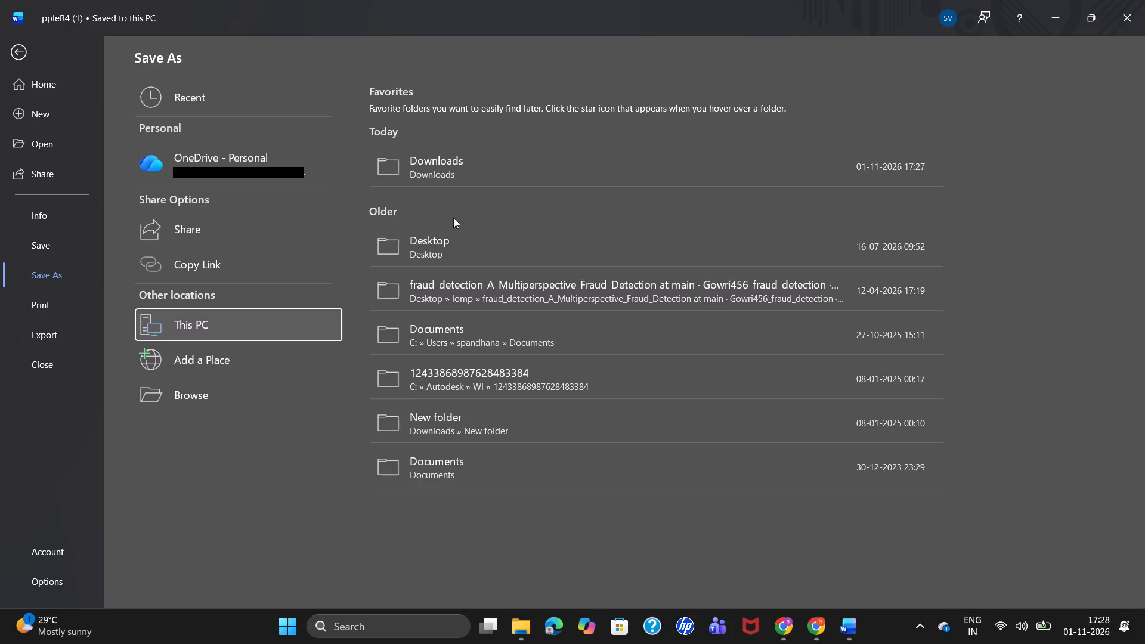
# Save the report to the Desktop folder as a PDF named "ppleR4 _final".
pyautogui.click(447, 243)
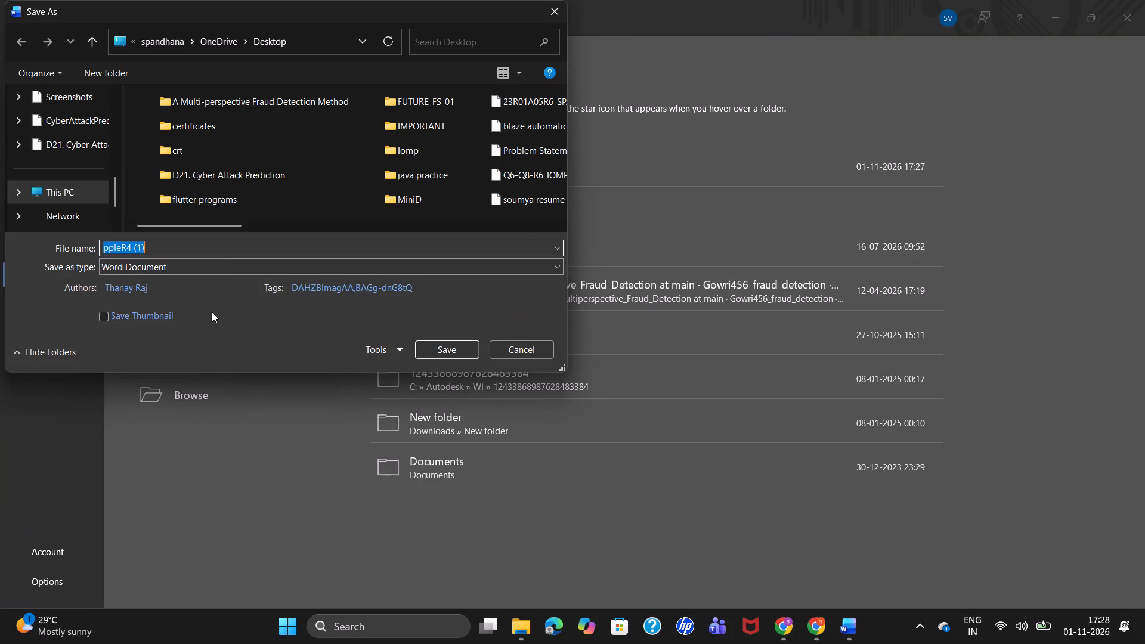
pyautogui.click(175, 245)
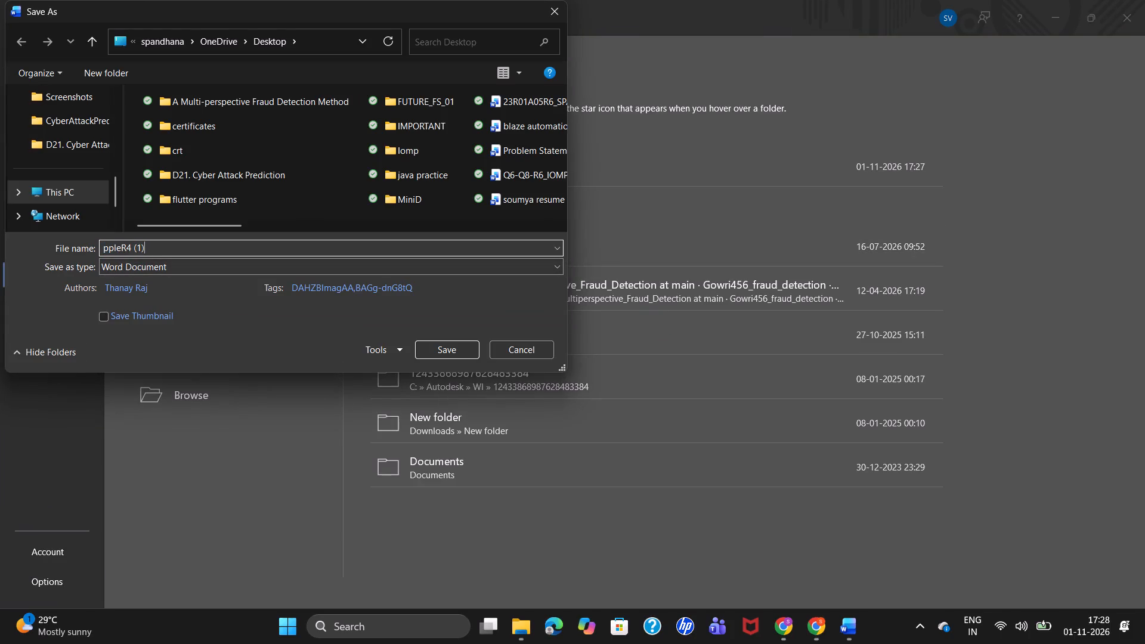
pyautogui.press('BackSpace')
pyautogui.press('BackSpace')
pyautogui.press('BackSpace')
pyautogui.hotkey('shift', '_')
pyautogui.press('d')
pyautogui.press('BackSpace')
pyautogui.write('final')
pyautogui.click(164, 267)
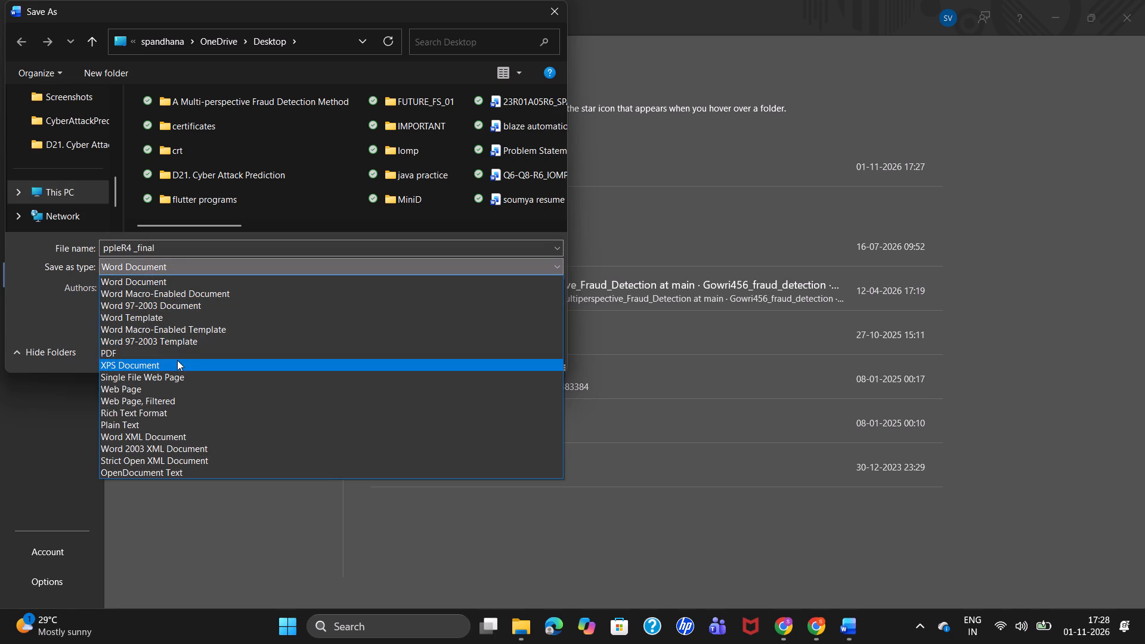
pyautogui.click(177, 355)
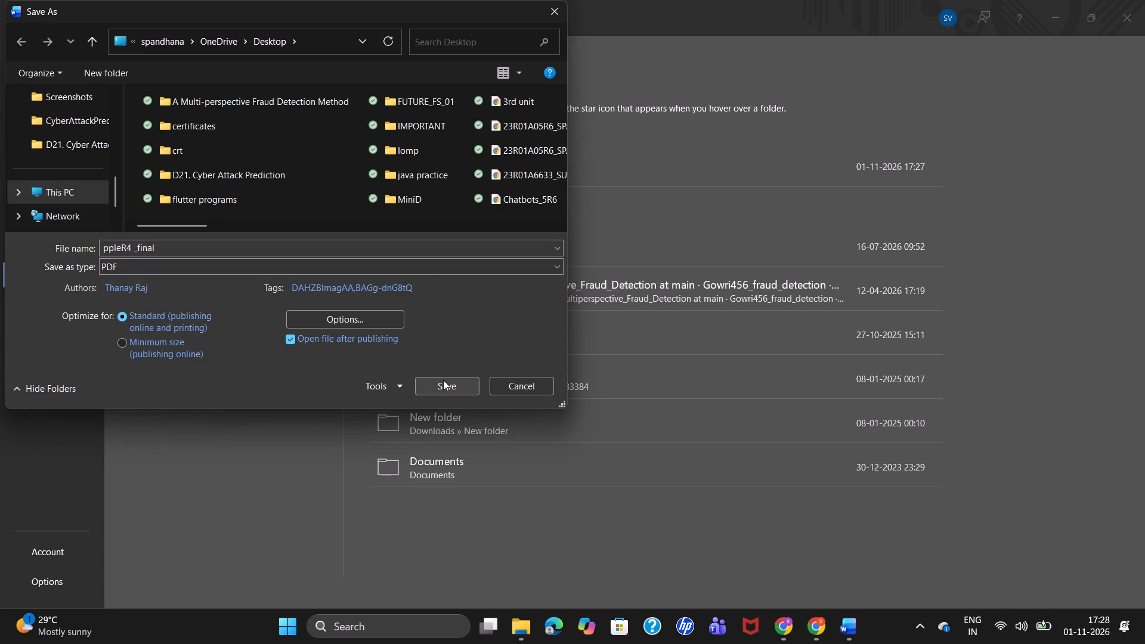
pyautogui.click(443, 380)
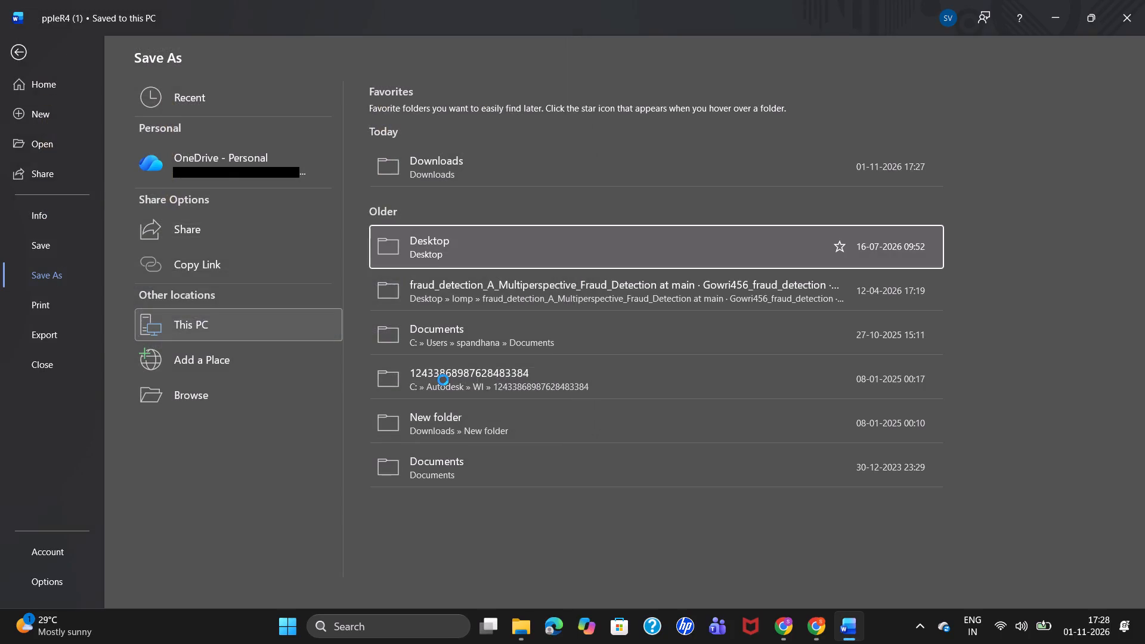
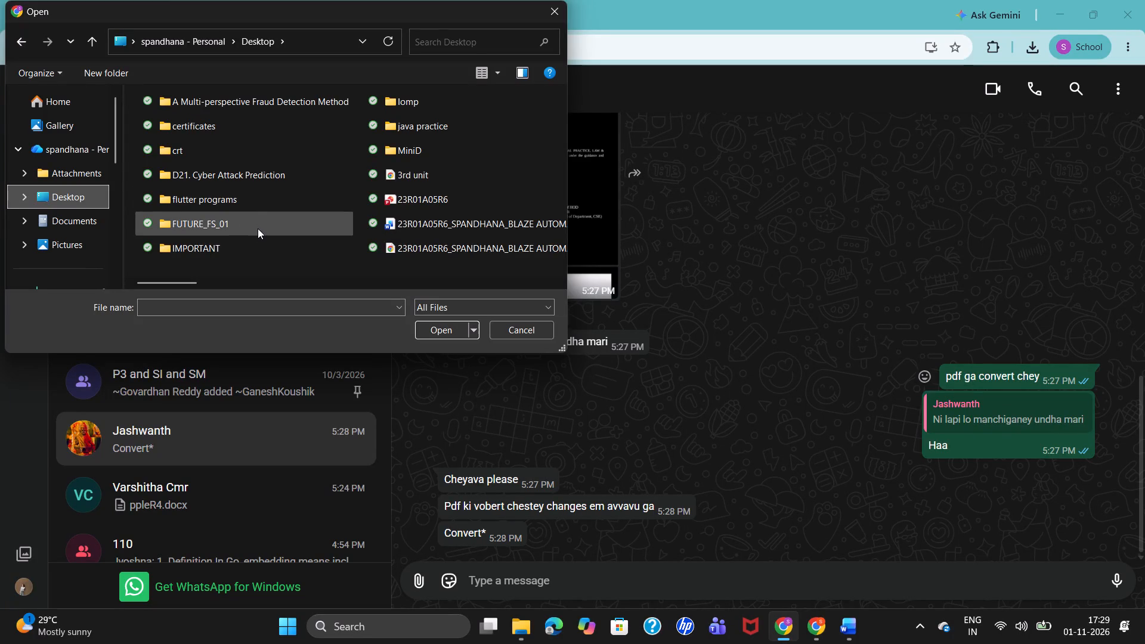
# Locate the exported ppleR4 report PDF among the Desktop files for attaching to the open WhatsApp chat.
pyautogui.scroll(-1, 258, 228)
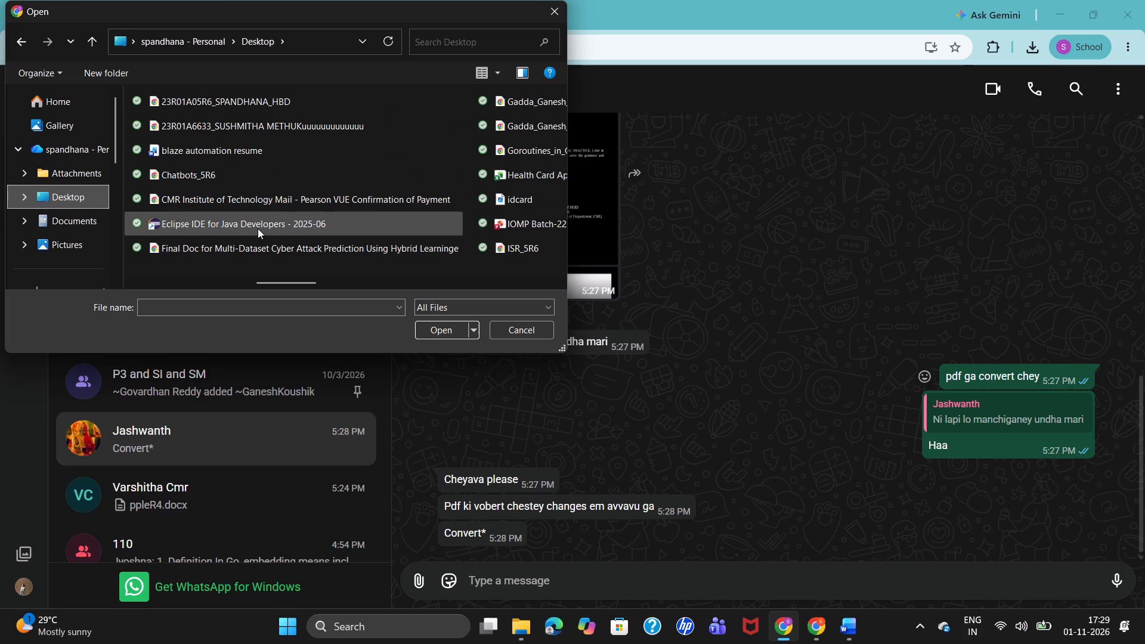
pyautogui.scroll(-1, 258, 228)
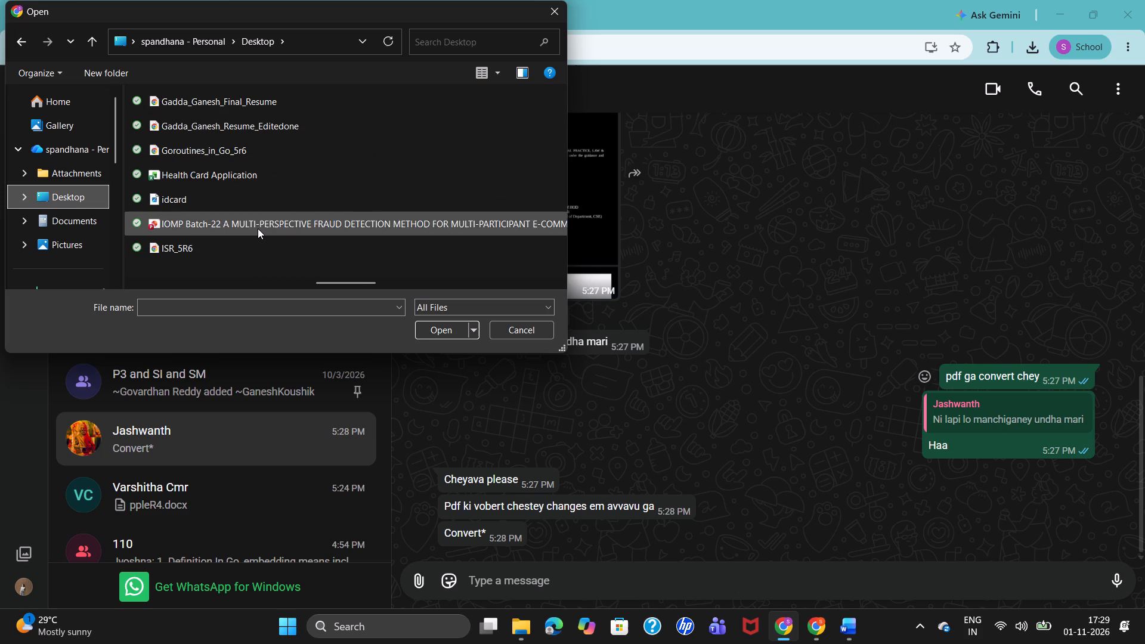
pyautogui.scroll(-1, 258, 228)
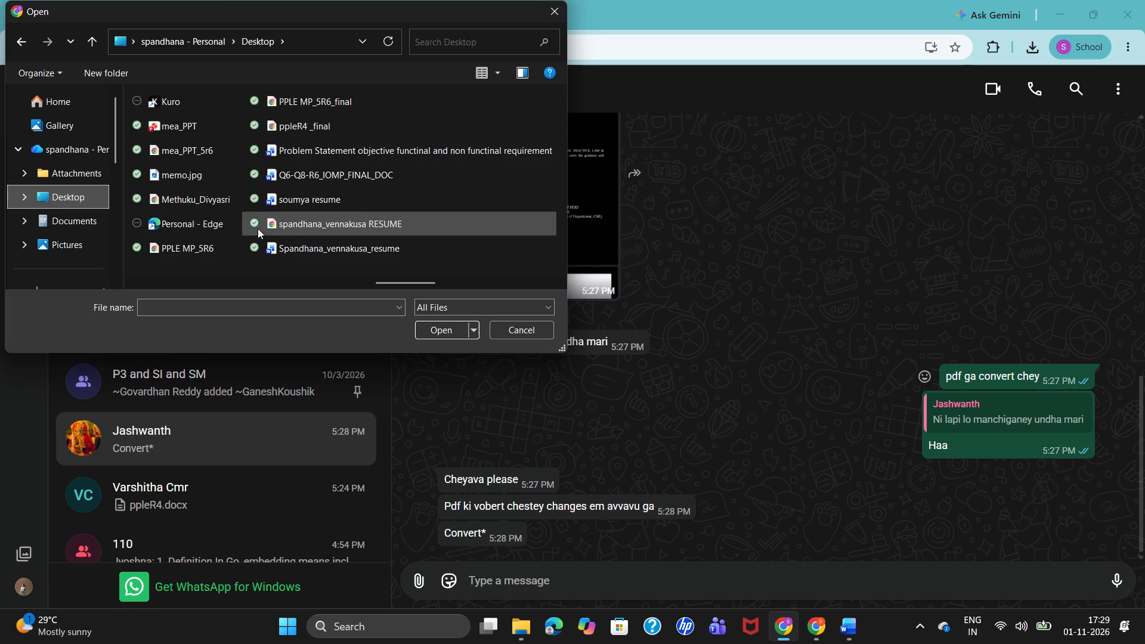
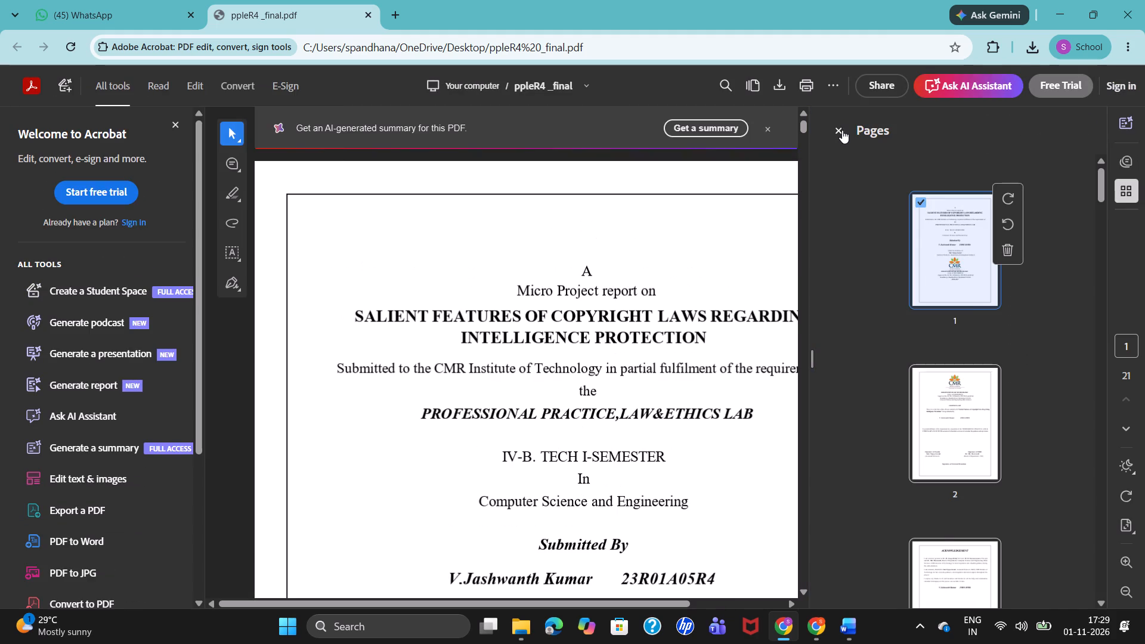
# Close the page thumbnails and check the signature blocks on the certificate page of the exported ppleR4 _final PDF.
pyautogui.click(842, 130)
pyautogui.scroll(-7, 700, 463)
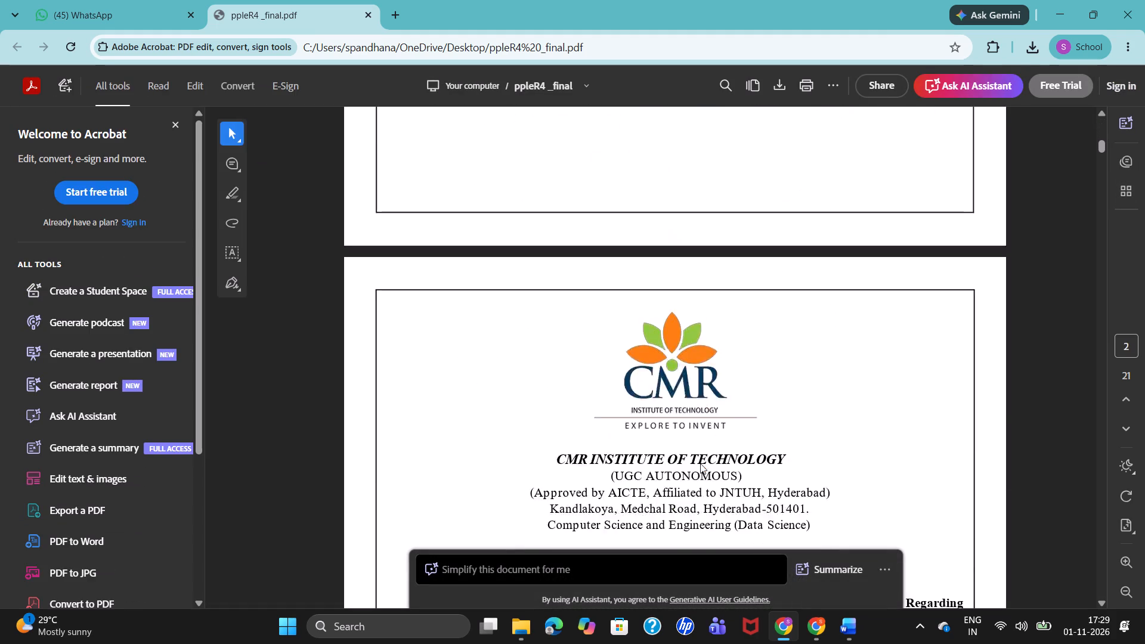
pyautogui.scroll(-4, 700, 463)
pyautogui.scroll(1, 700, 463)
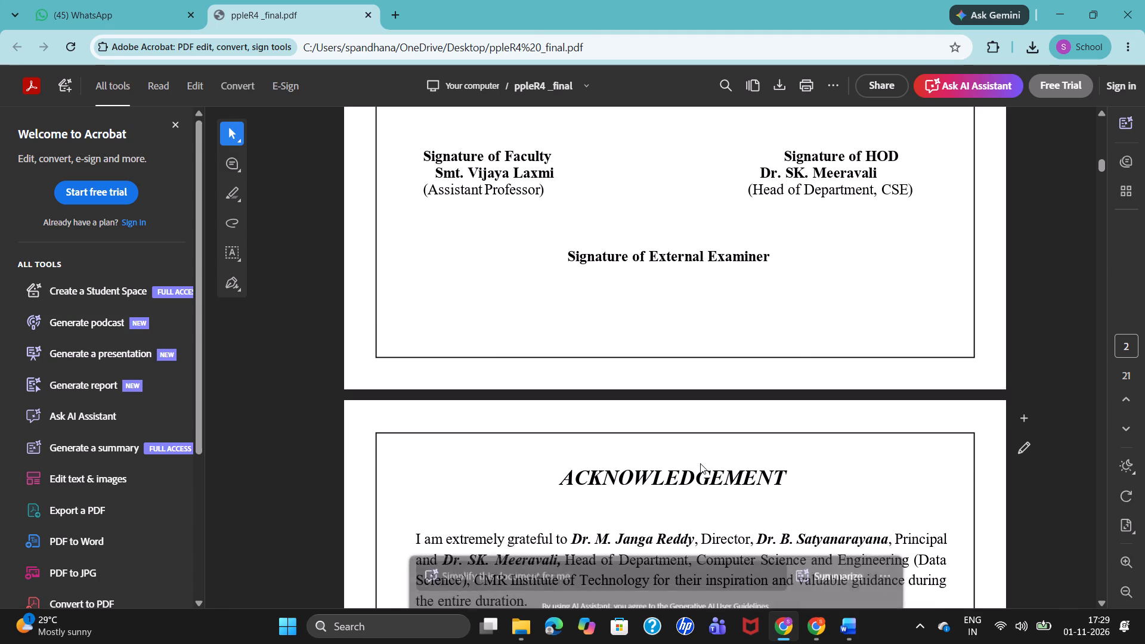
pyautogui.scroll(-1, 700, 463)
pyautogui.scroll(2, 700, 463)
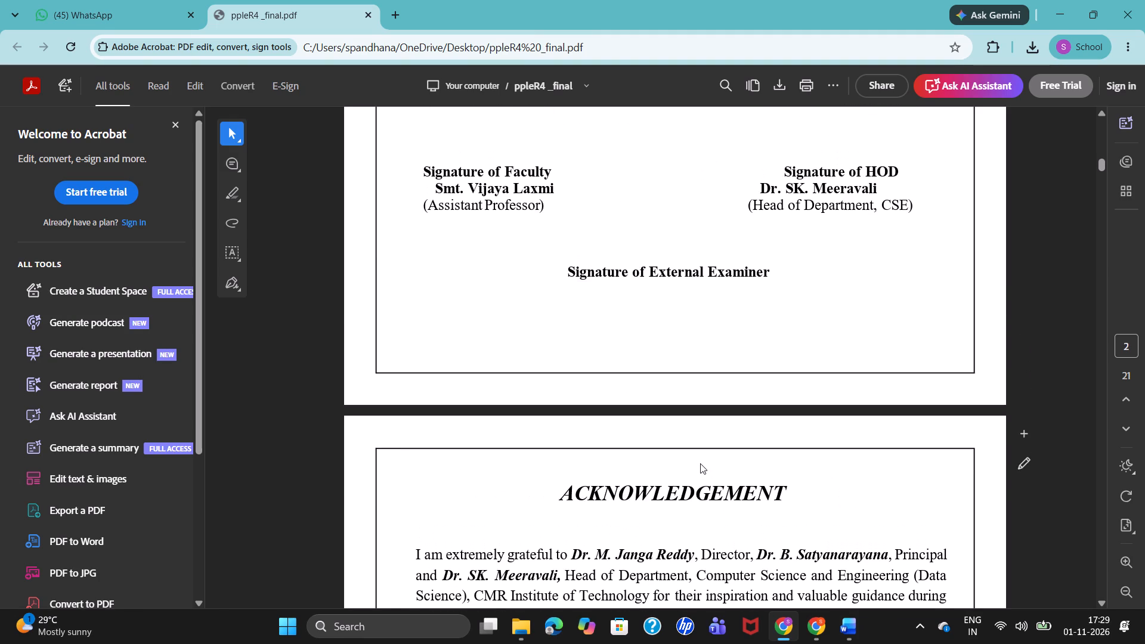
pyautogui.scroll(1, 700, 463)
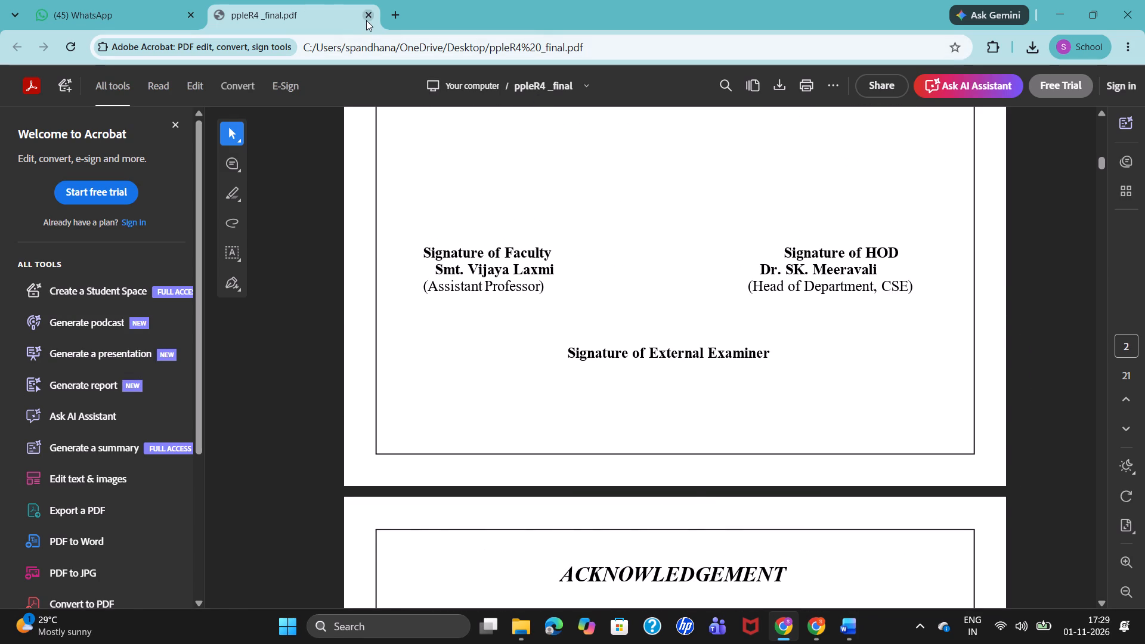